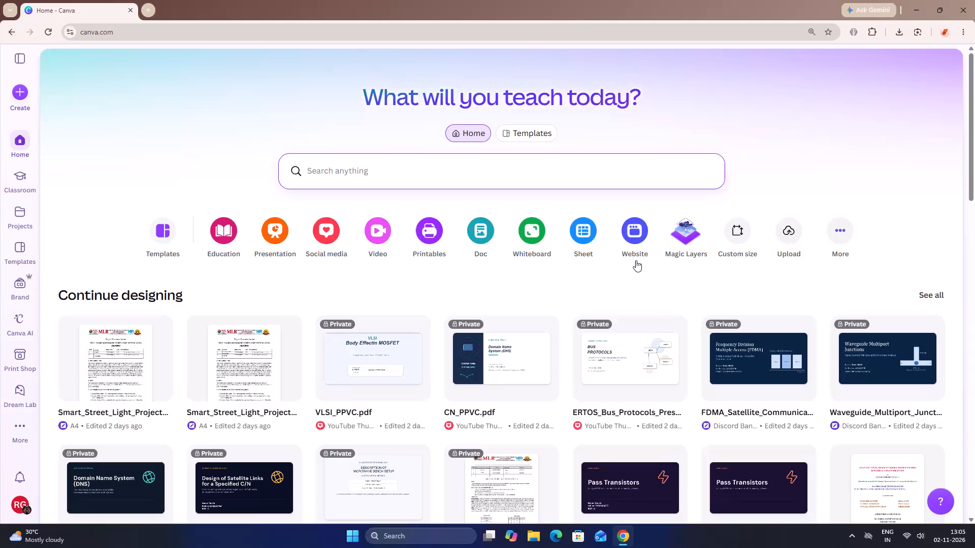
Launch Google Chrome from the system search and open it with the first listed user profile.
left_click(411, 535)
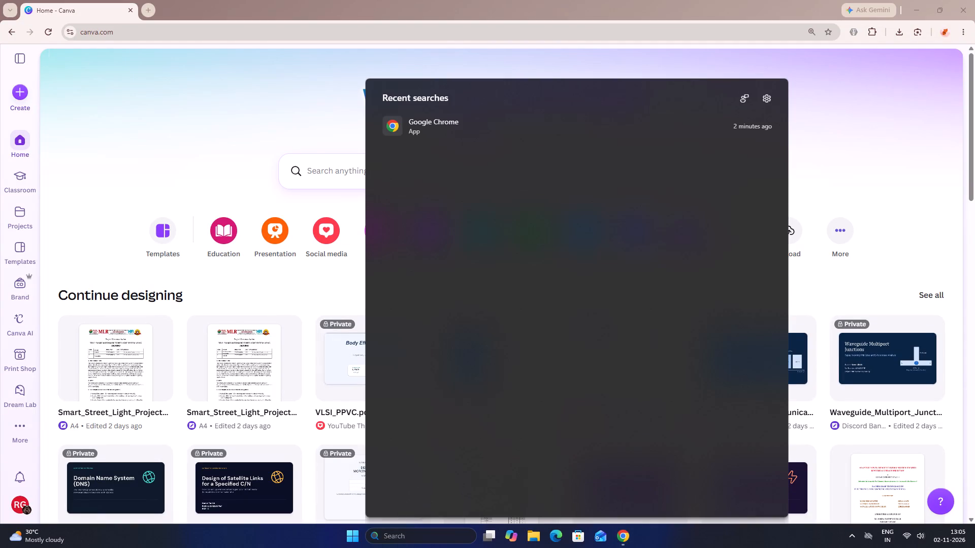
left_click(536, 131)
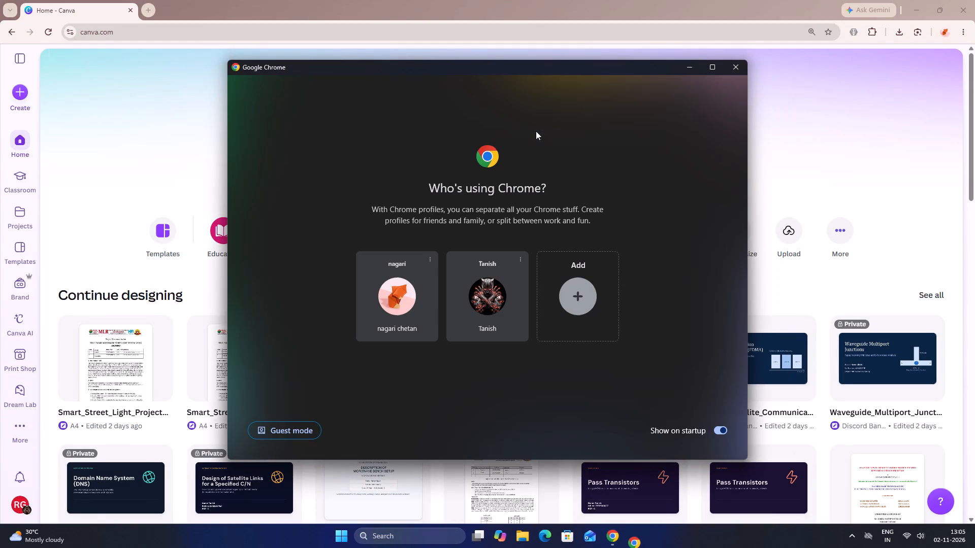
left_click(405, 309)
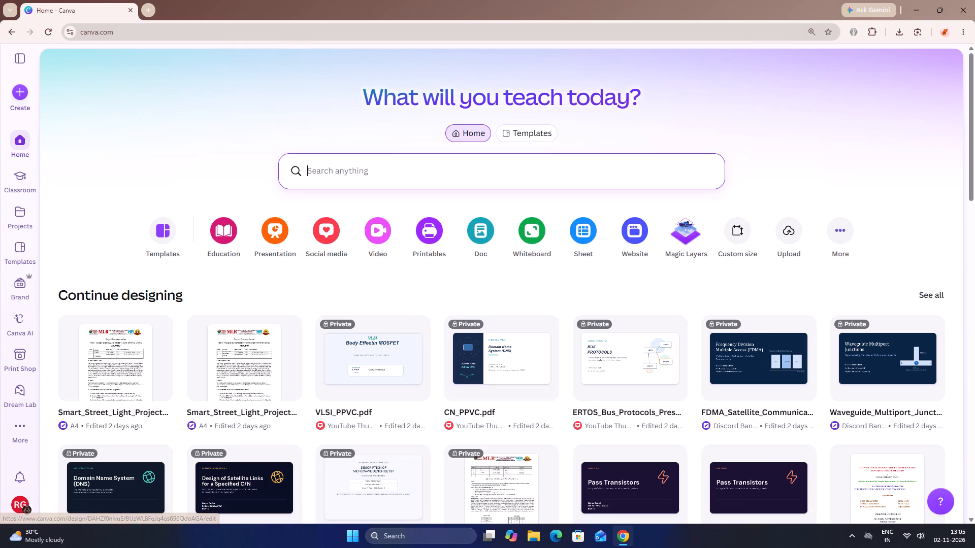
Open a new browser tab alongside the Canva home page.
left_click(141, 4)
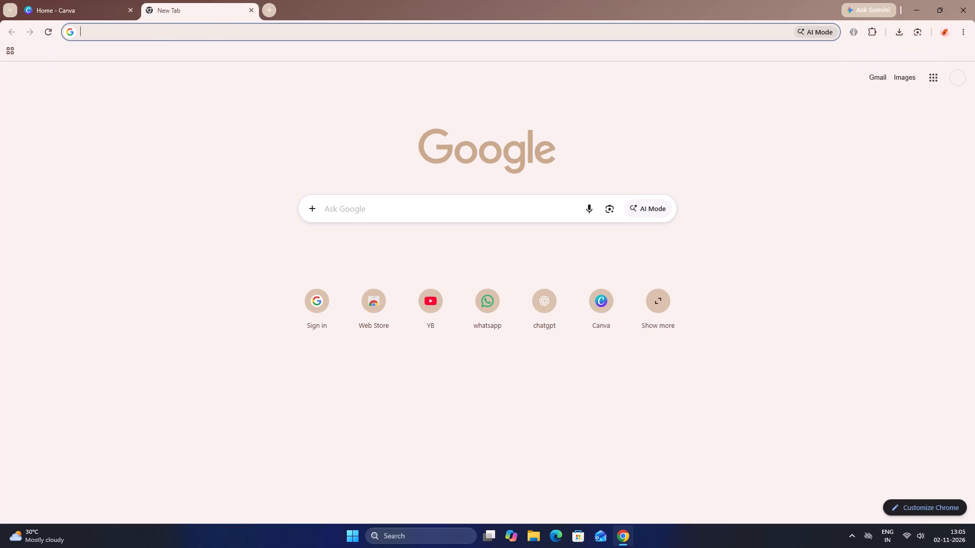
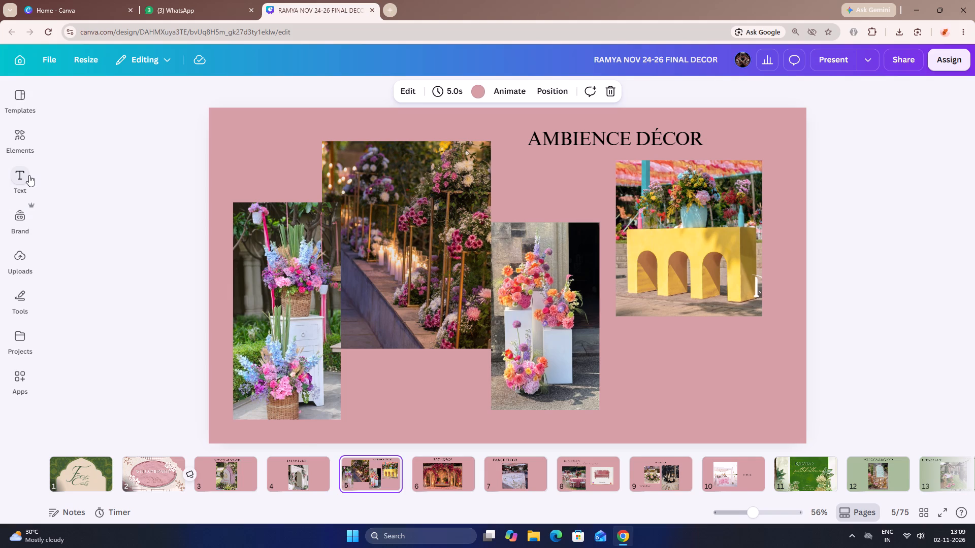
Add a text box reading "cream paint" to the AMBIENCE DÉCOR page and place it below the yellow arched table photo.
left_click(148, 136)
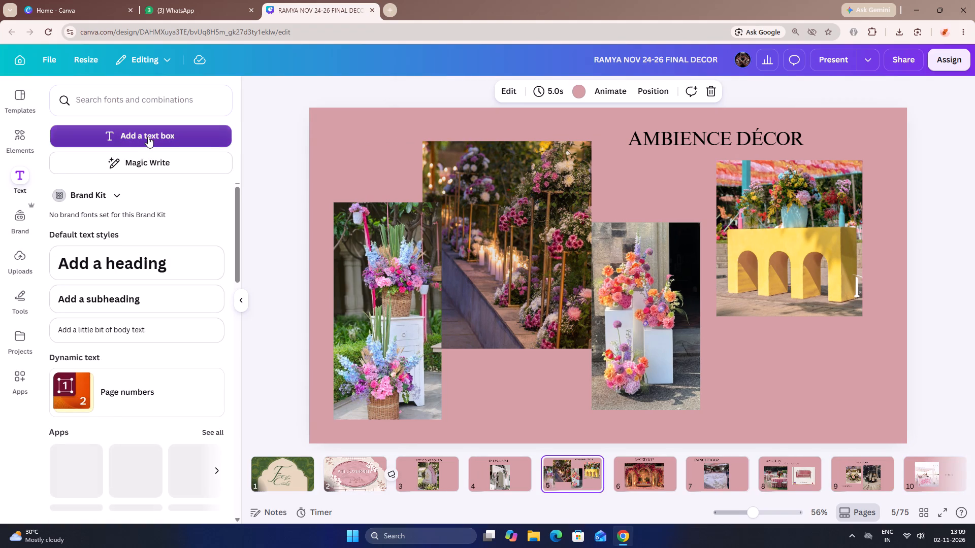
key("BackSpace")
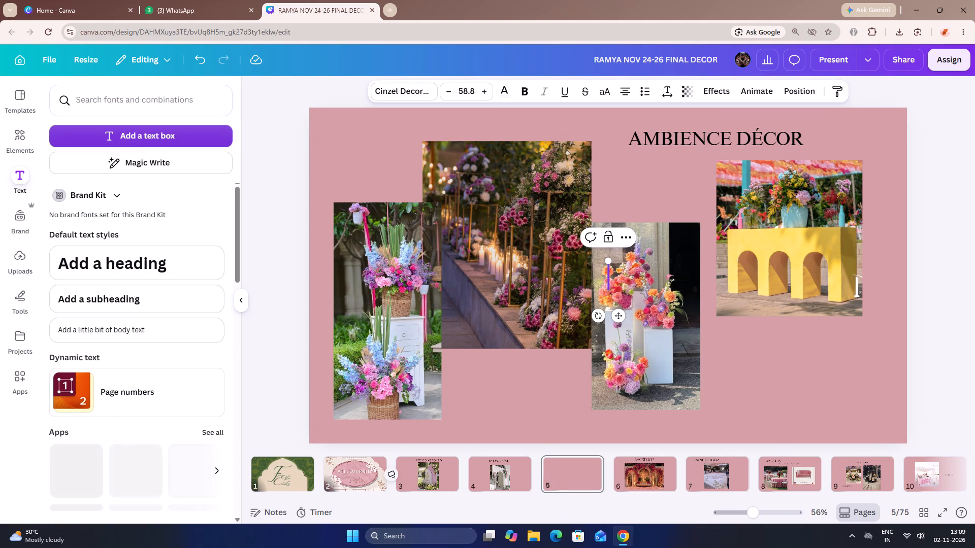
type("cream")
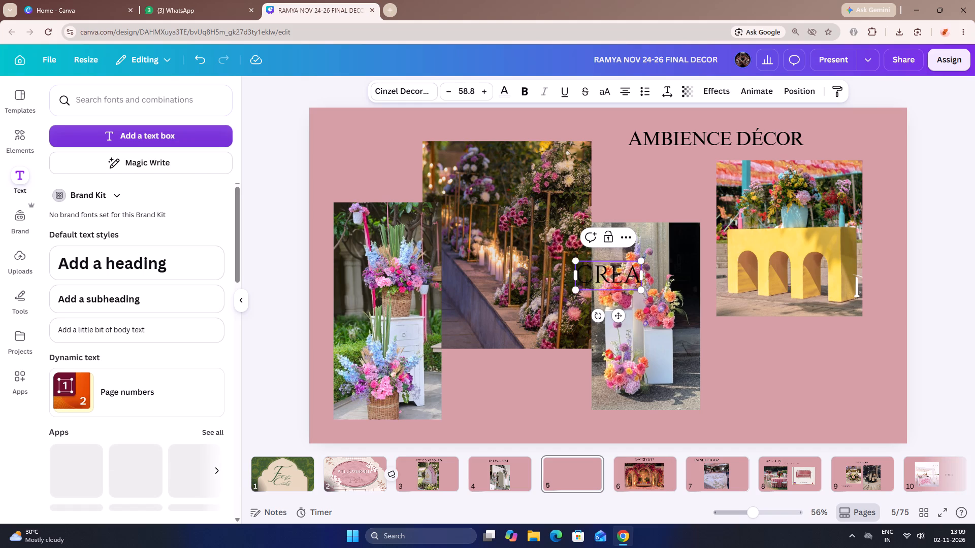
key("space")
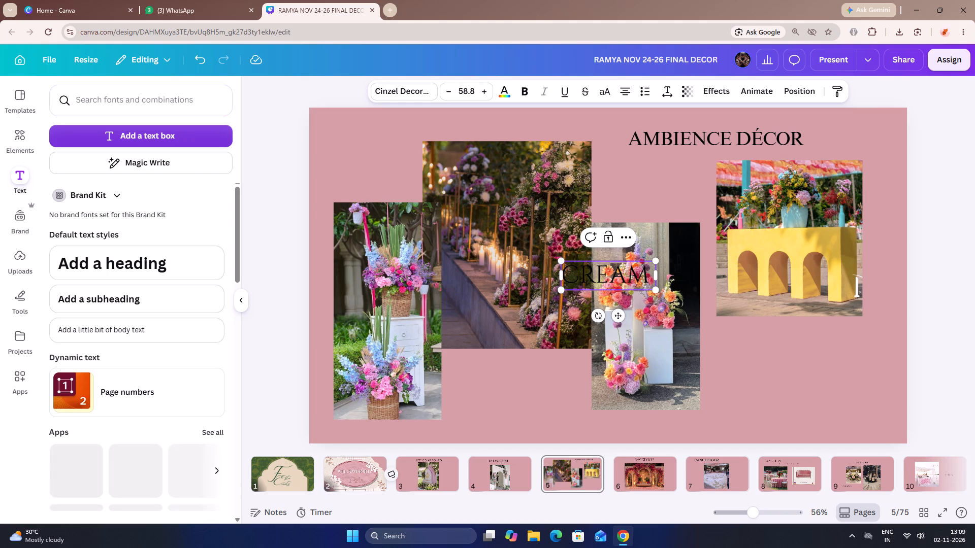
type("paint")
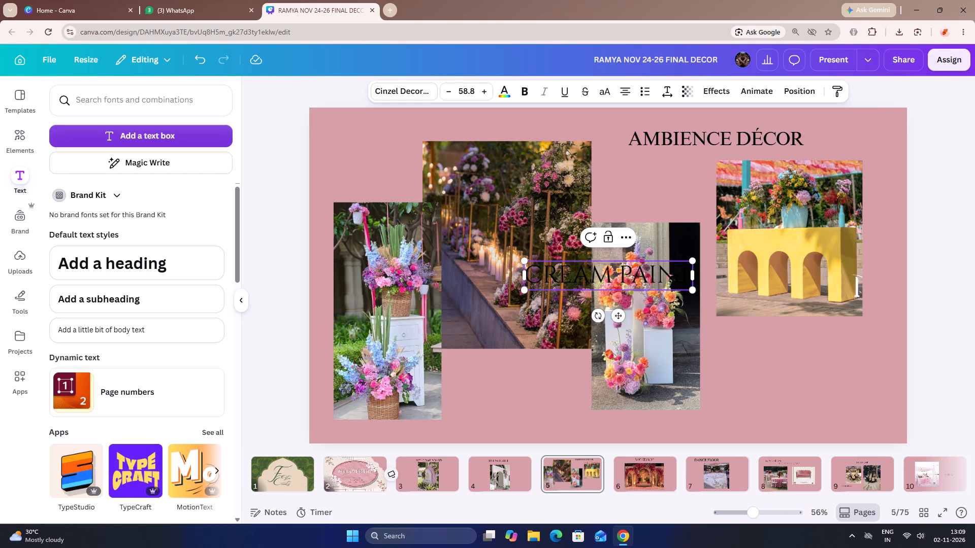
left_click(835, 375)
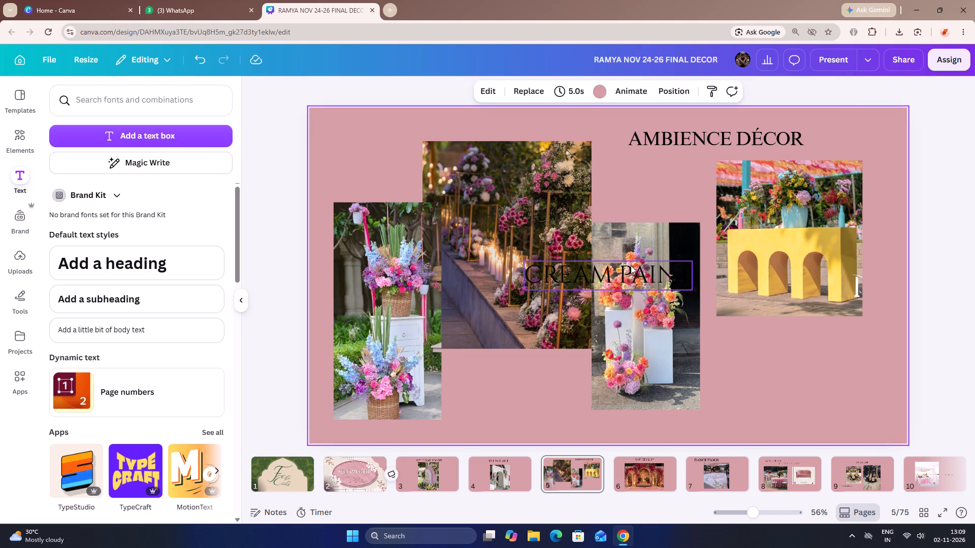
left_click_drag(621, 275, 818, 346)
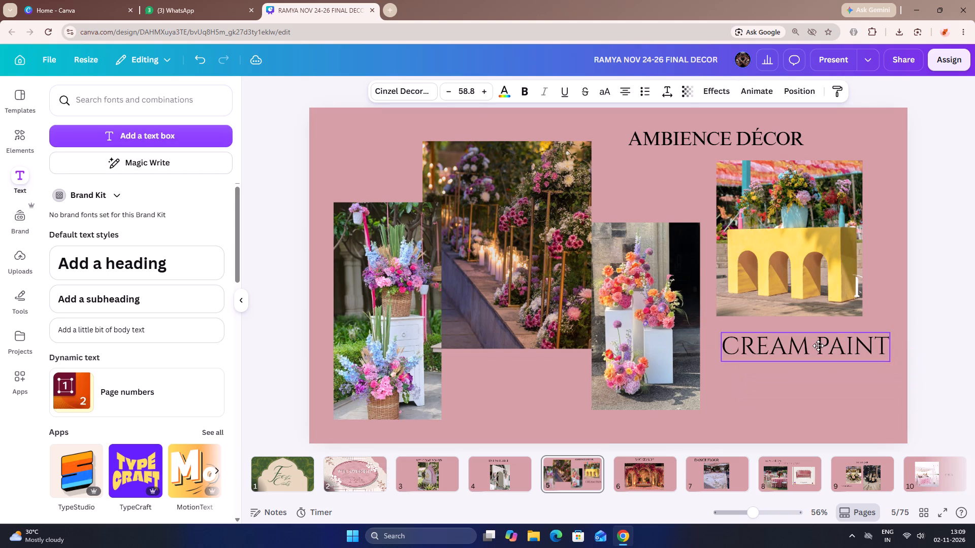
left_click_drag(818, 346, 817, 345)
Insert "or beige" between the two words of the paint note so it reads "cream or beige paint".
left_click(882, 344)
left_click(882, 344)
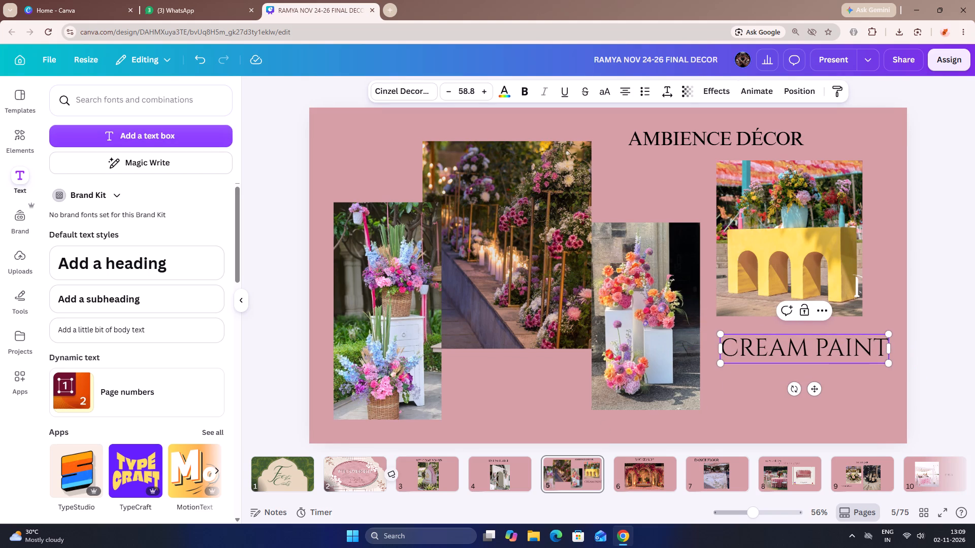
left_click(807, 337)
type("abd beig")
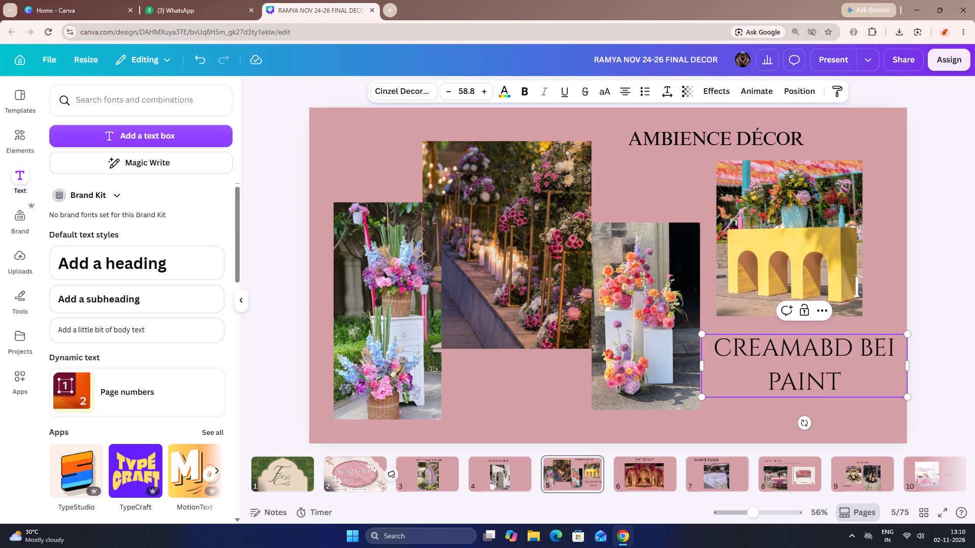
key("t")
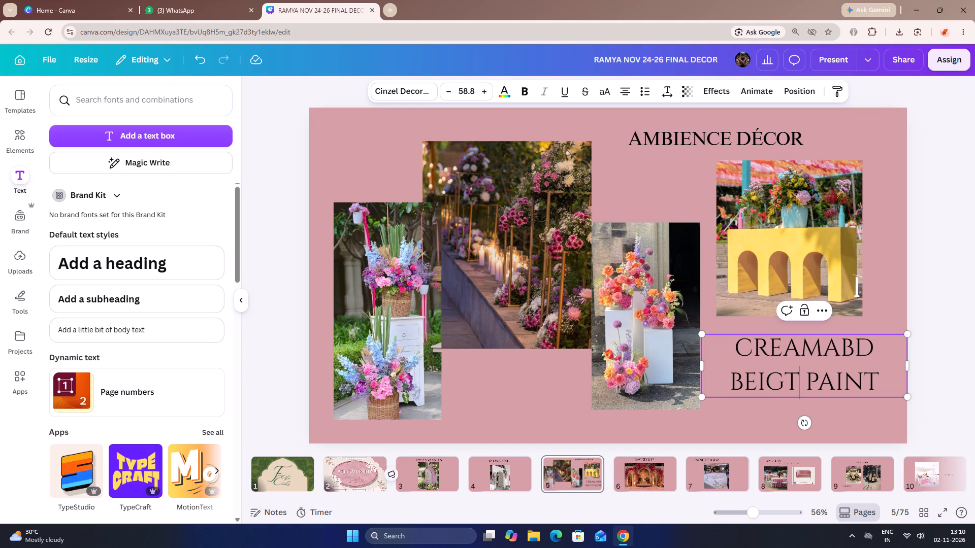
key("BackSpace")
key("BackSpace")
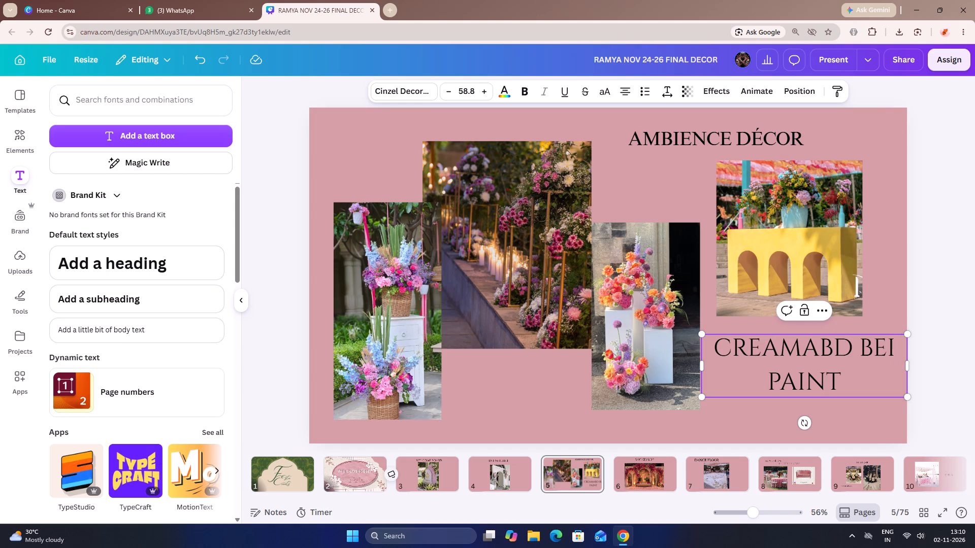
key("BackSpace")
key("BackSpace")
key("BackSpace")
key("BackSpace")
key("BackSpace")
key("BackSpace")
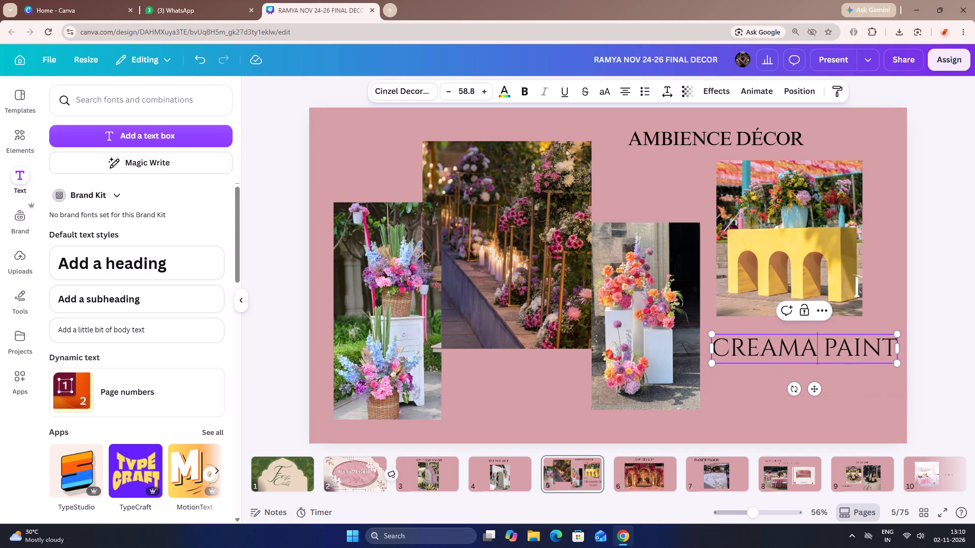
key("BackSpace")
key("space")
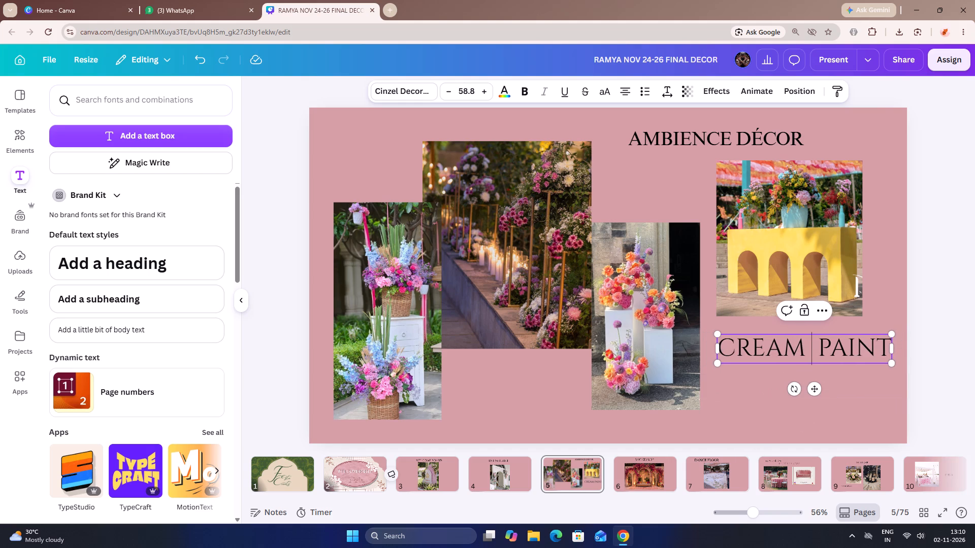
type("or")
key("space")
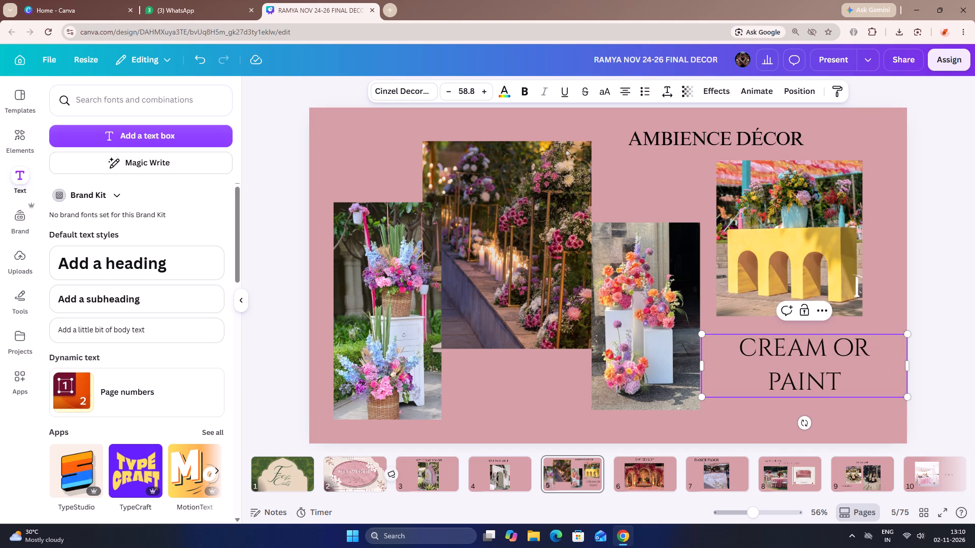
key("b")
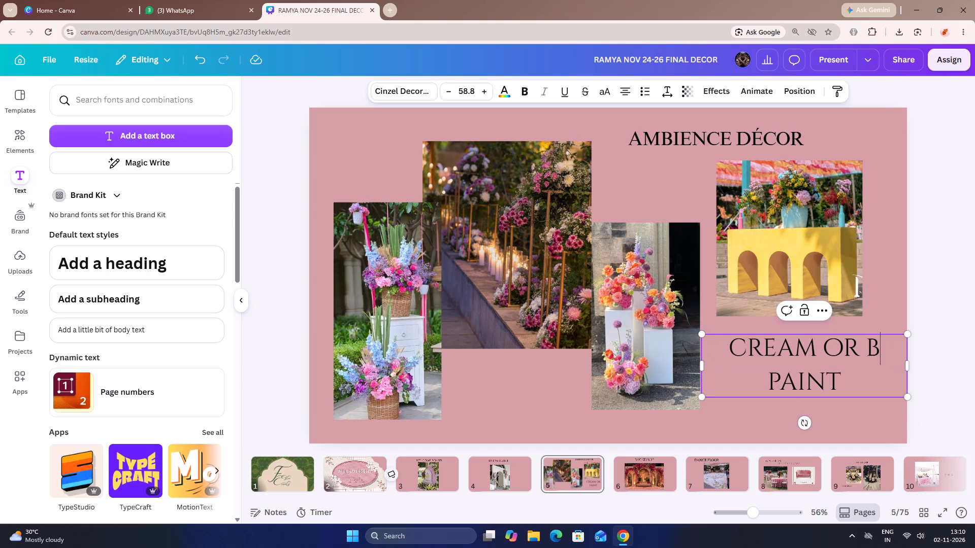
key("e")
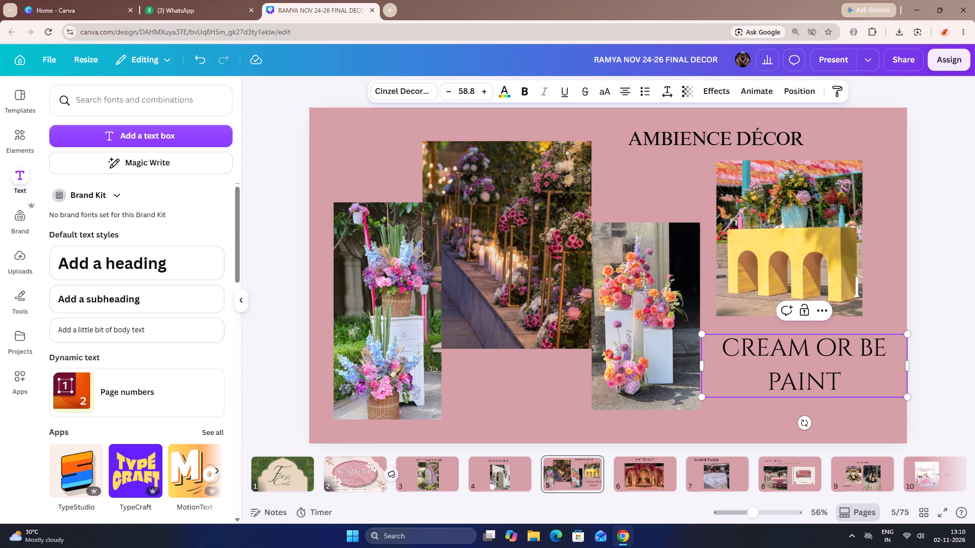
key("i")
type("ge")
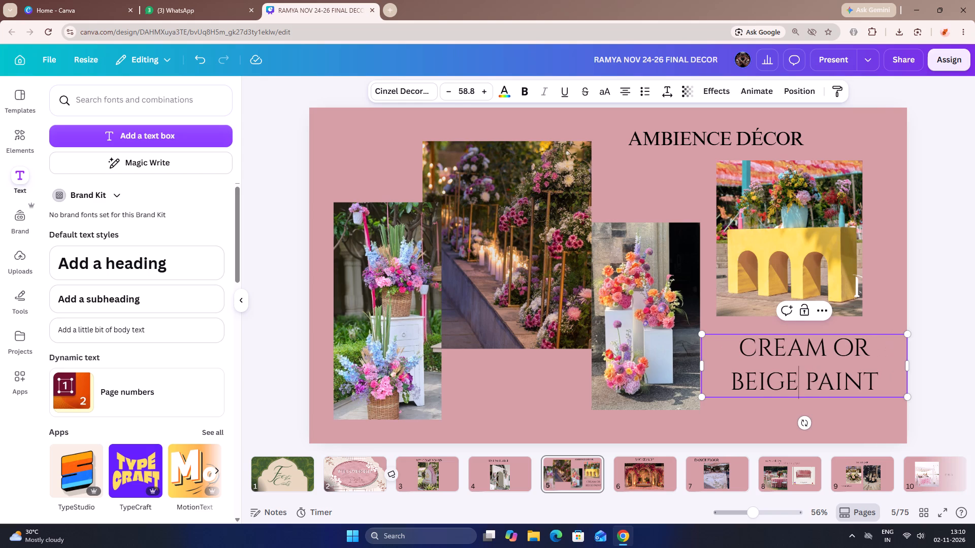
Extend the end of the paint note with "to boxes and table".
left_click(894, 383)
key("space")
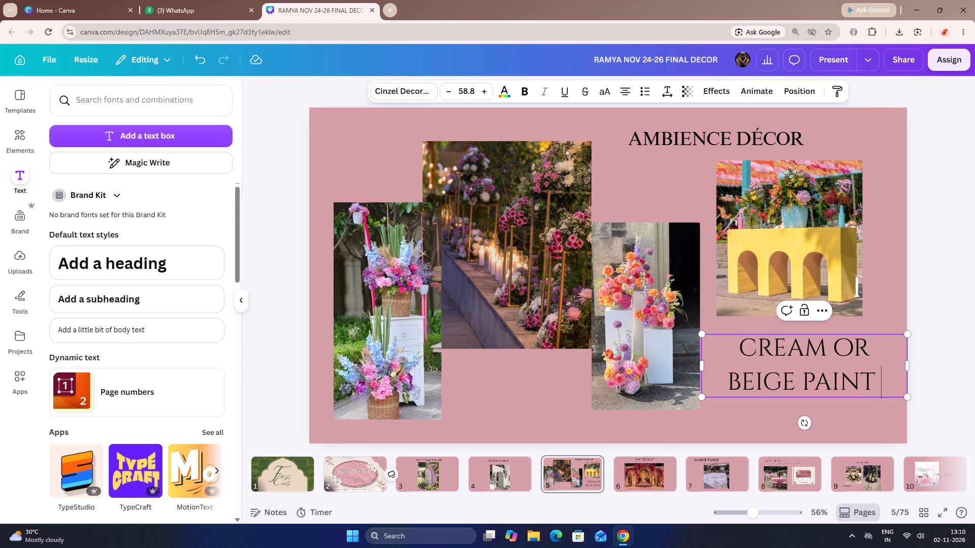
type("to bo")
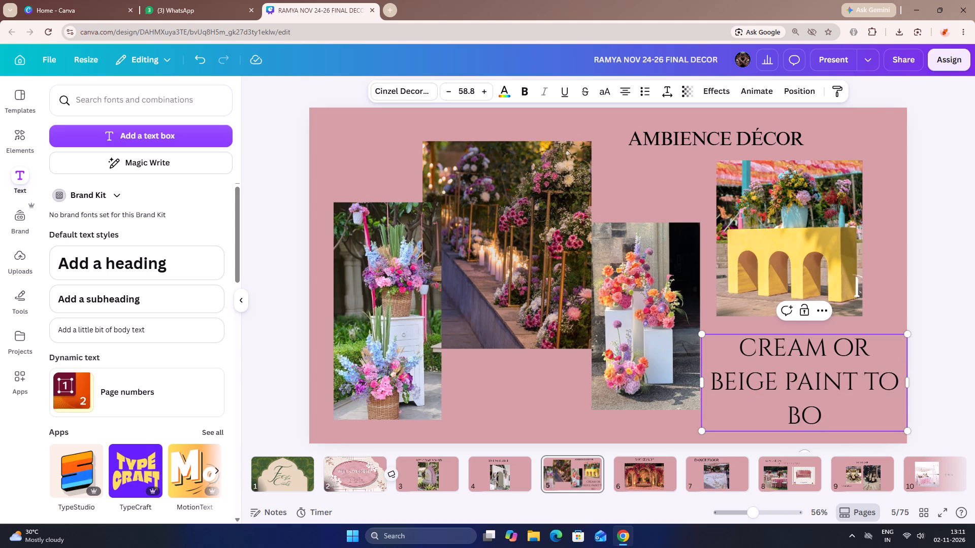
type("xes")
key("space")
type("and")
key("space")
type("table")
key("space")
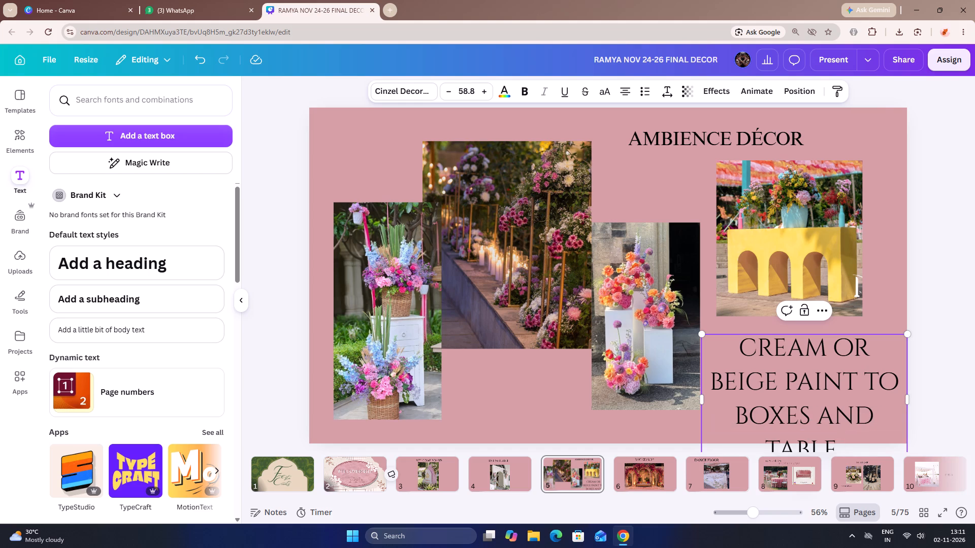
left_click(940, 365)
Widen the paint note, scale it down to font size 41.1, and fit it on three lines below the yellow table photo.
left_click_drag(860, 375, 839, 305)
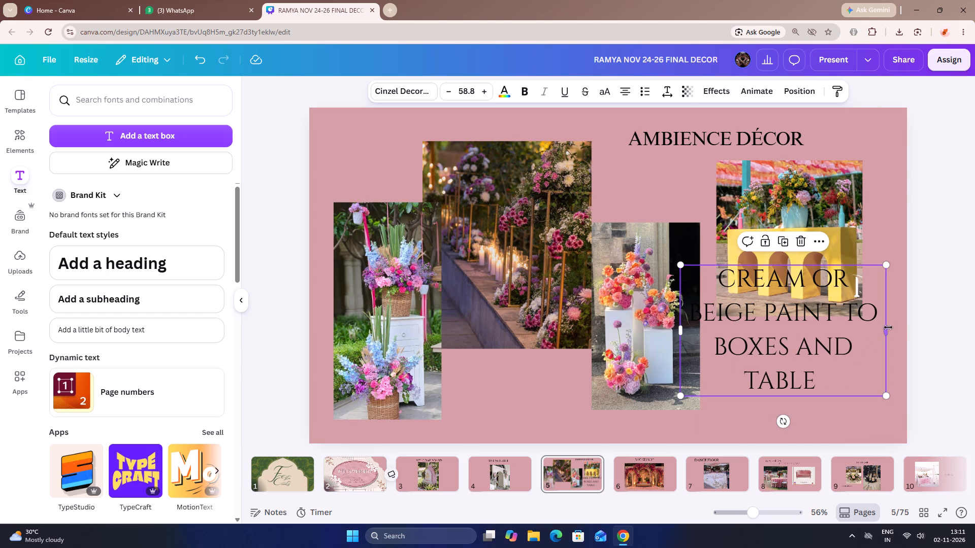
left_click_drag(886, 329, 908, 329)
left_click_drag(910, 327, 974, 327)
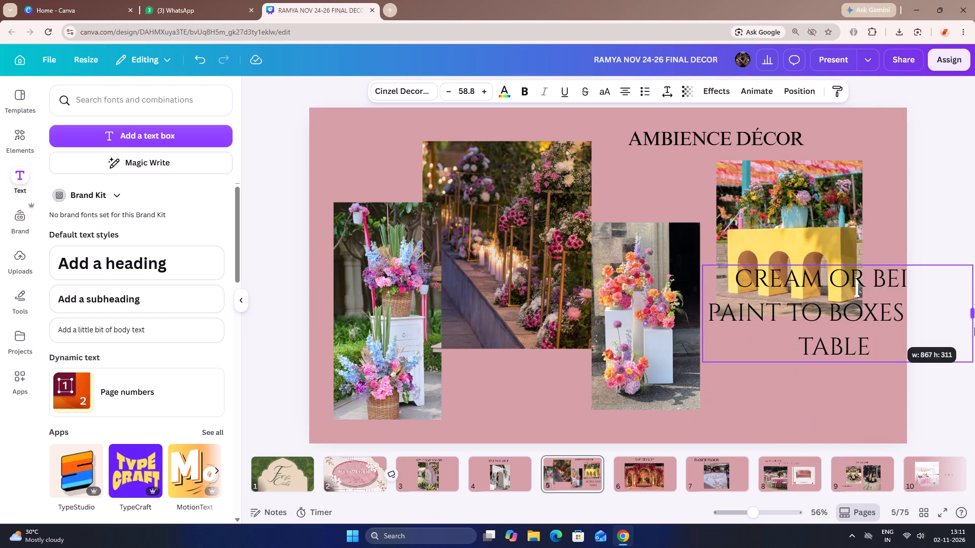
left_click_drag(974, 327, 974, 326)
left_click_drag(935, 330, 901, 388)
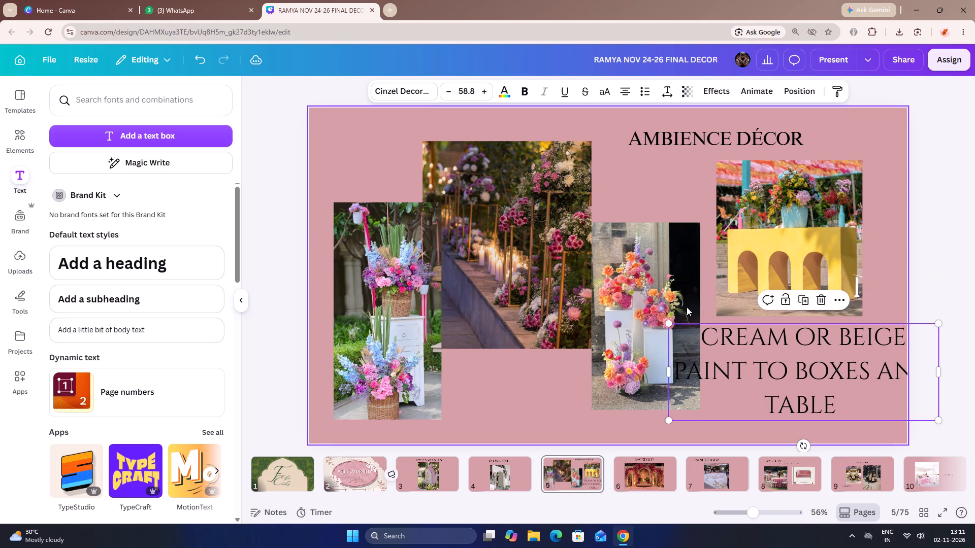
left_click_drag(668, 322, 740, 375)
left_click_drag(922, 407, 887, 400)
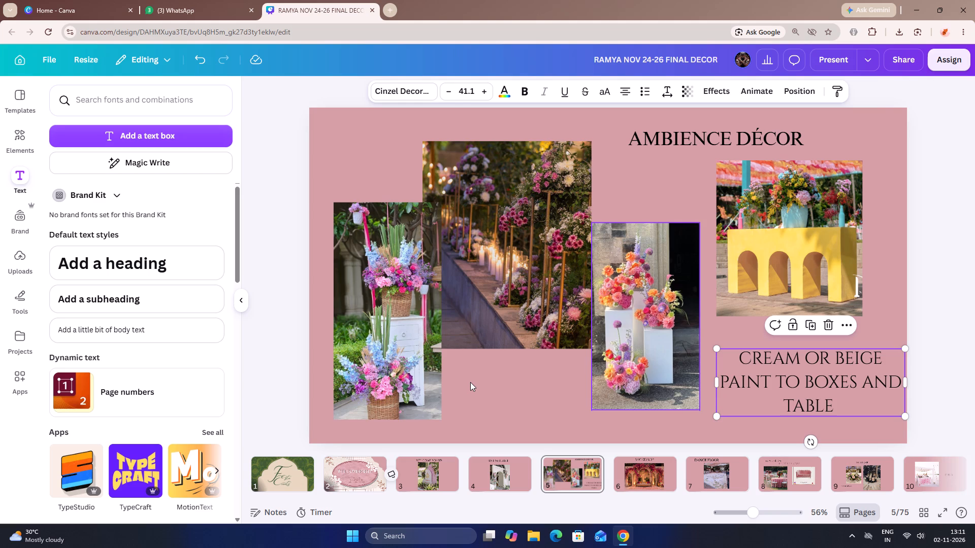
Go back through the ENTRACE ARCH page to the WELCOME BOARD page.
left_click(504, 472)
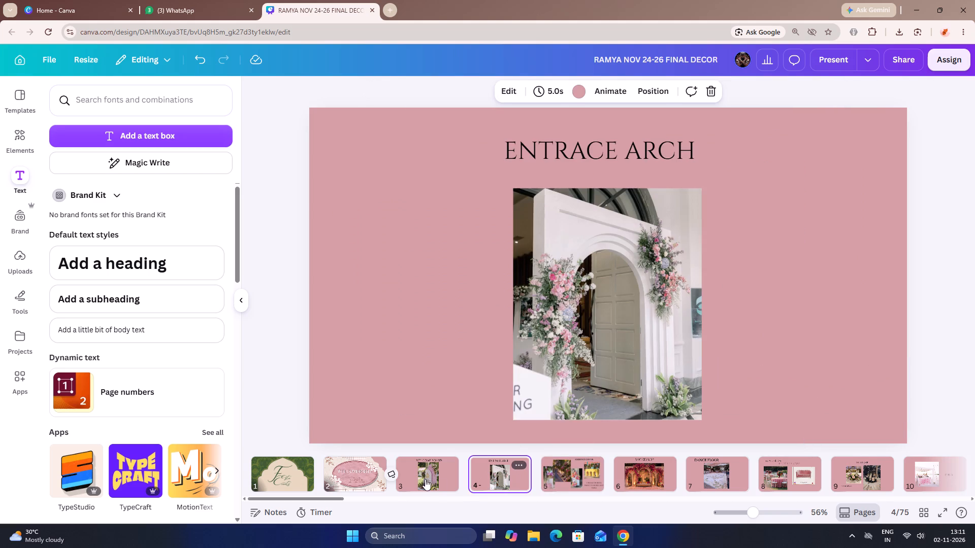
left_click(416, 479)
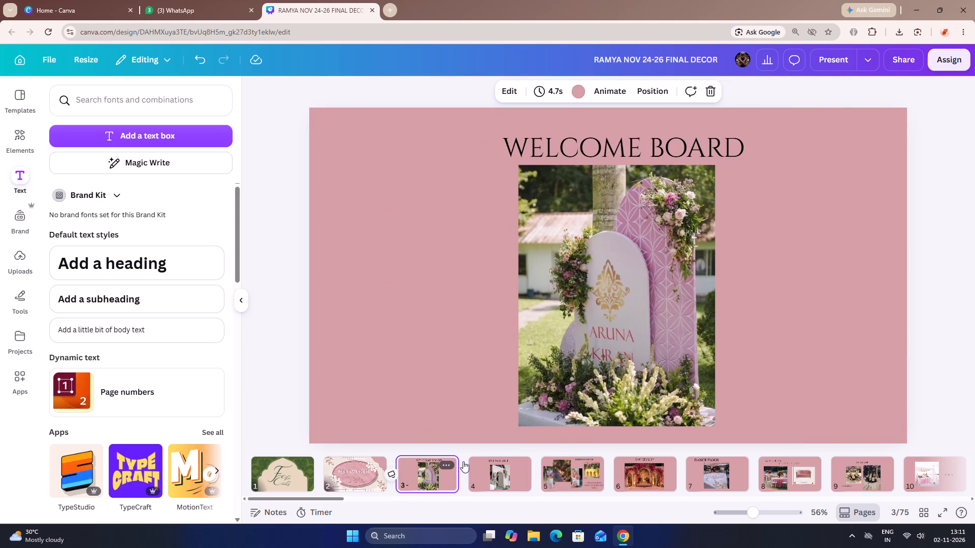
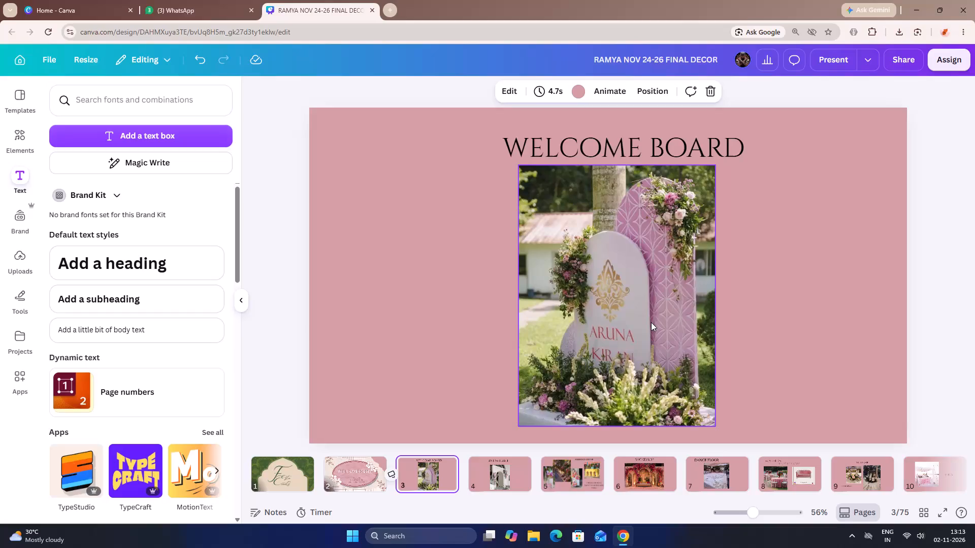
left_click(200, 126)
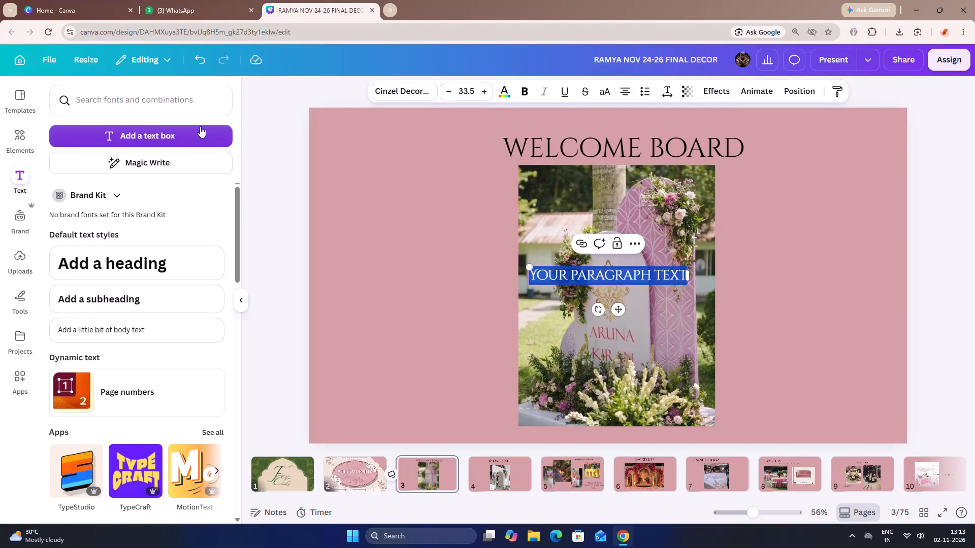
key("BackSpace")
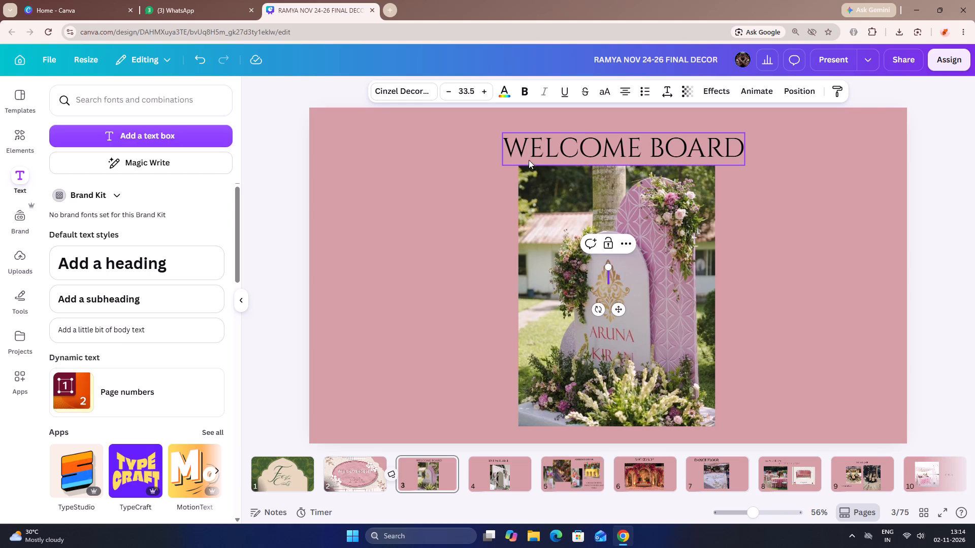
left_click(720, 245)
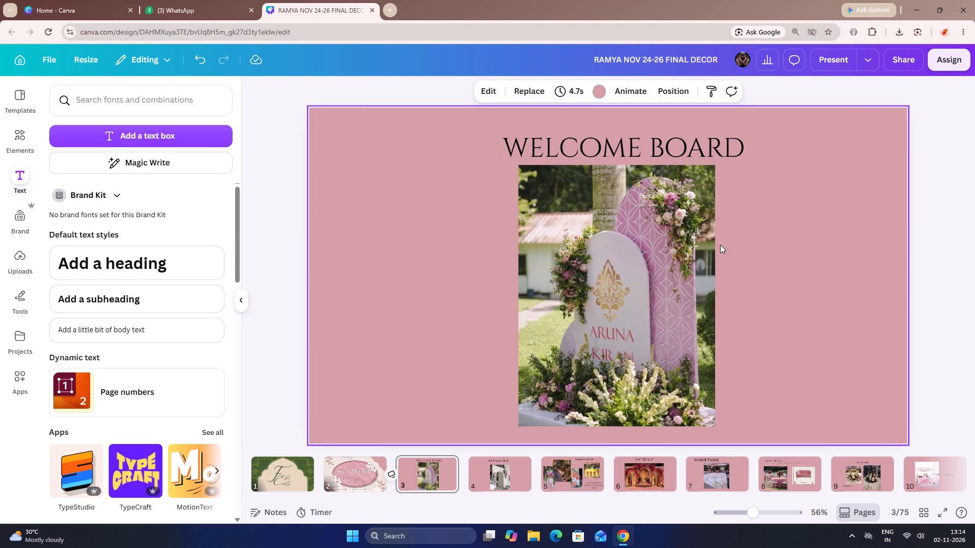
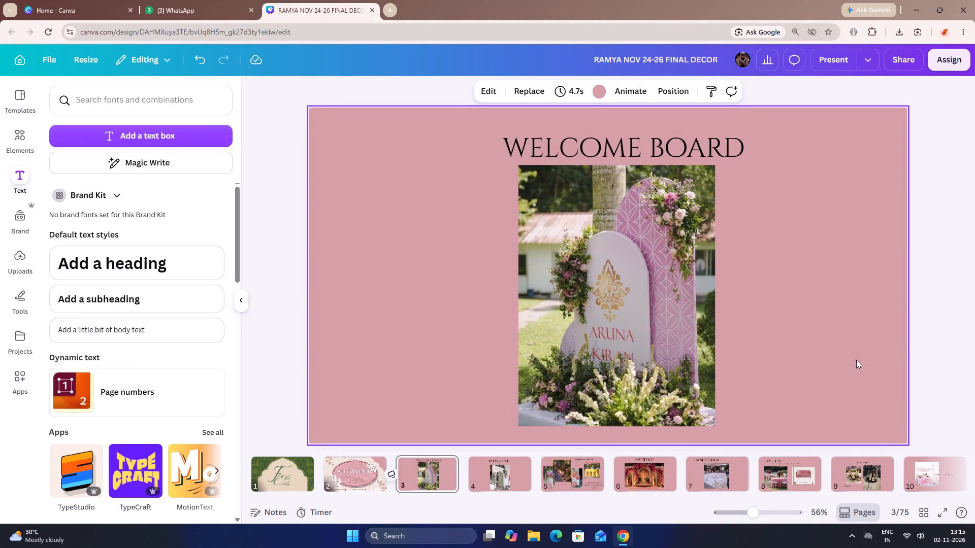
Add a text box reading "pathway props" to the Ambience Décor page (page 5).
left_click(514, 475)
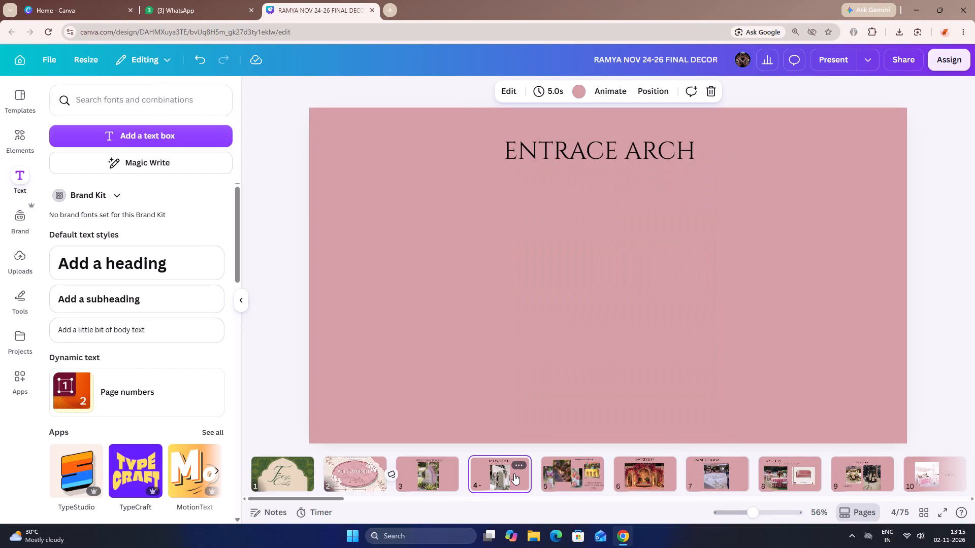
left_click(653, 486)
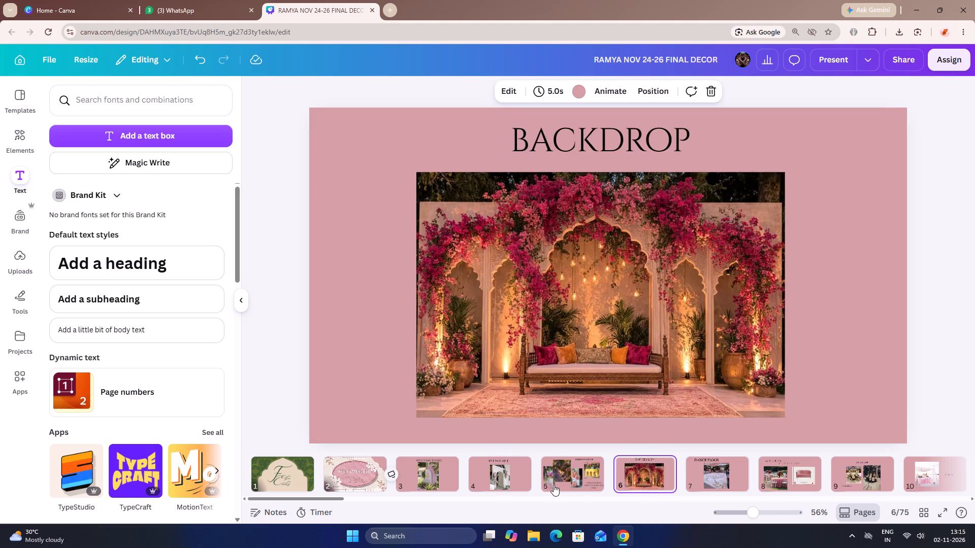
left_click(512, 476)
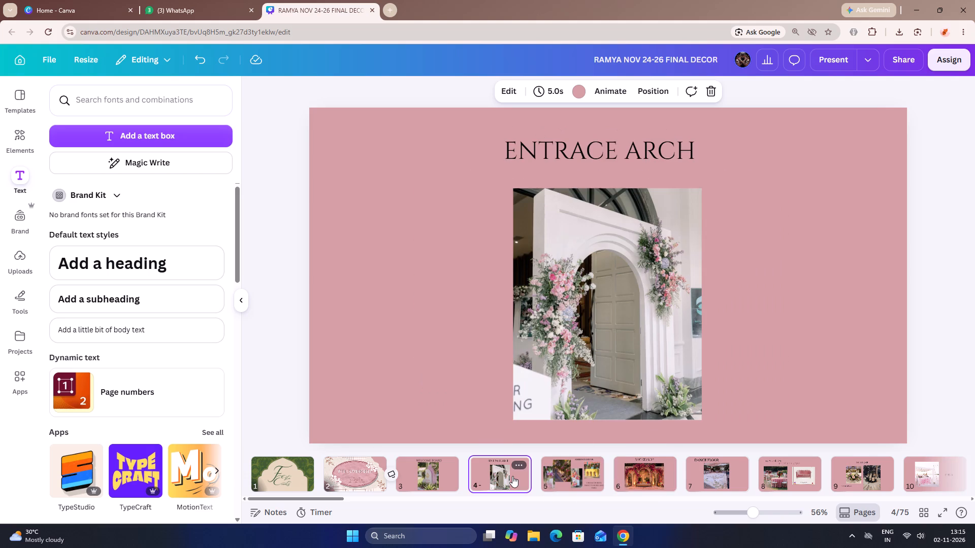
left_click(579, 467)
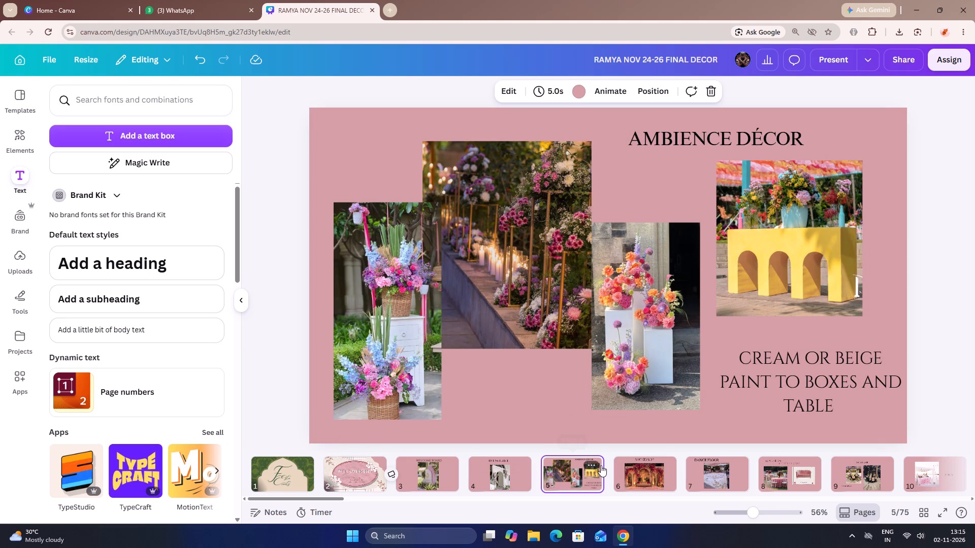
key("Return")
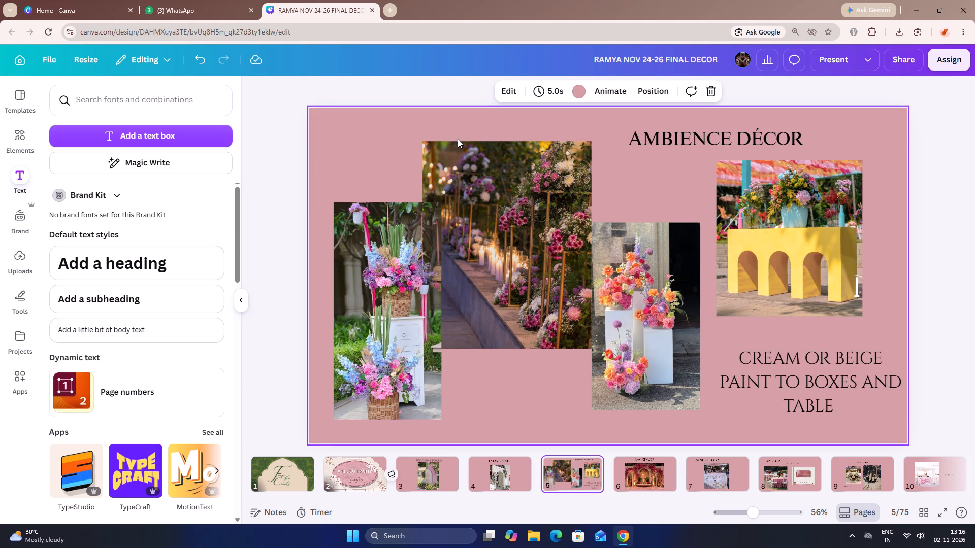
left_click(653, 161)
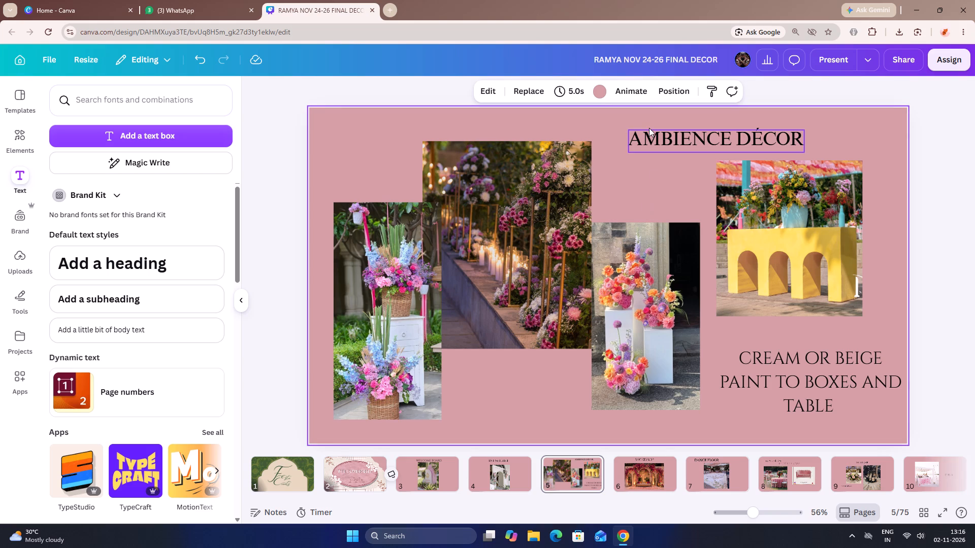
left_click(120, 131)
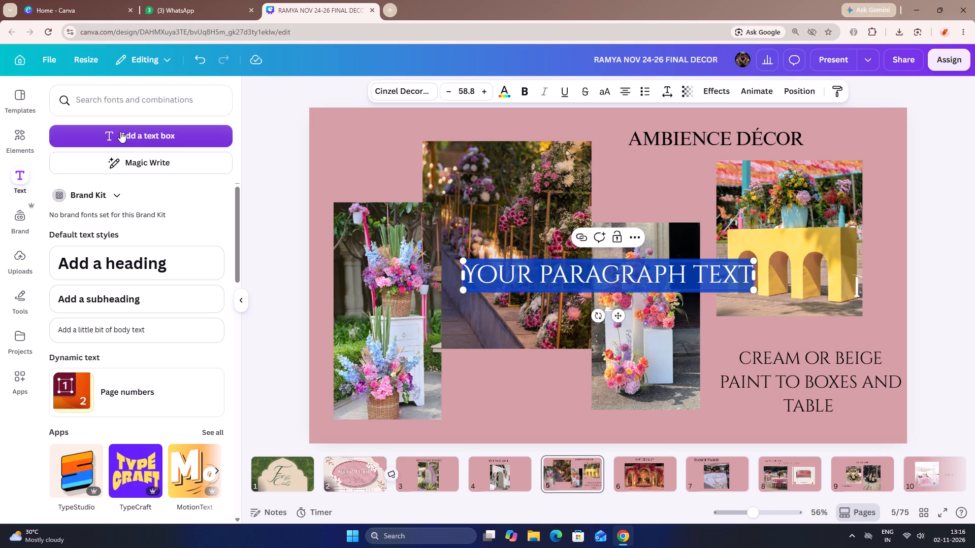
key("BackSpace")
type("pathway")
key("space")
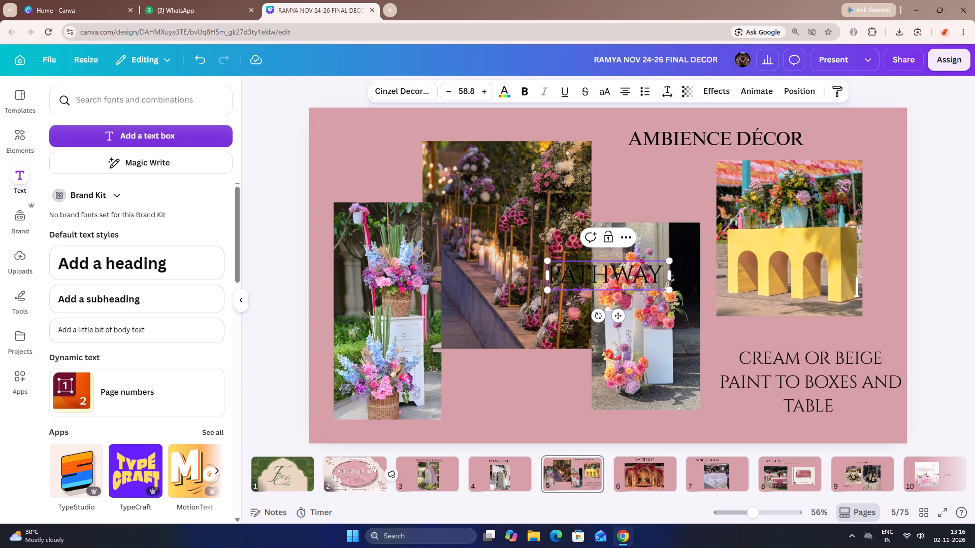
type("props")
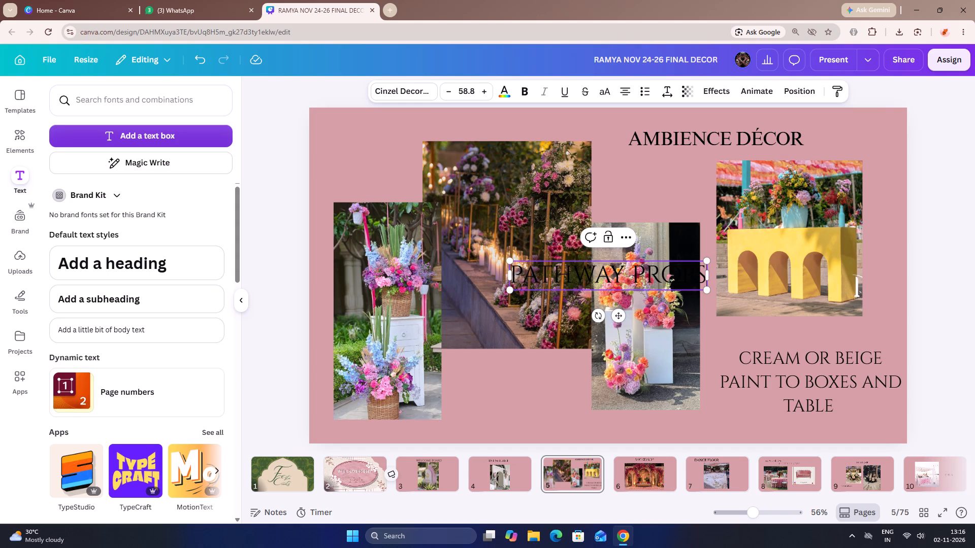
Move the pathway props text below the central candle-lit flower photo, near the bottom edge of the page.
left_click(728, 449)
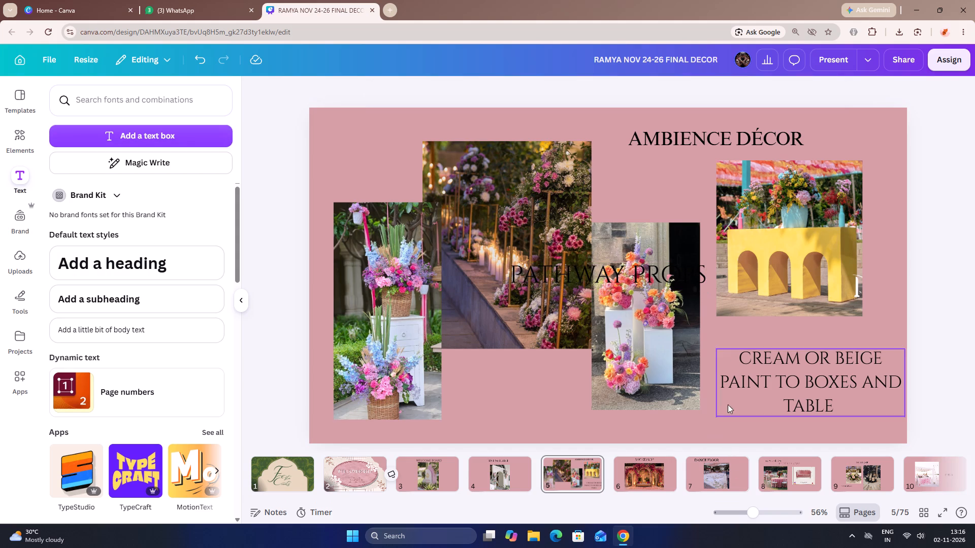
left_click_drag(638, 268, 559, 417)
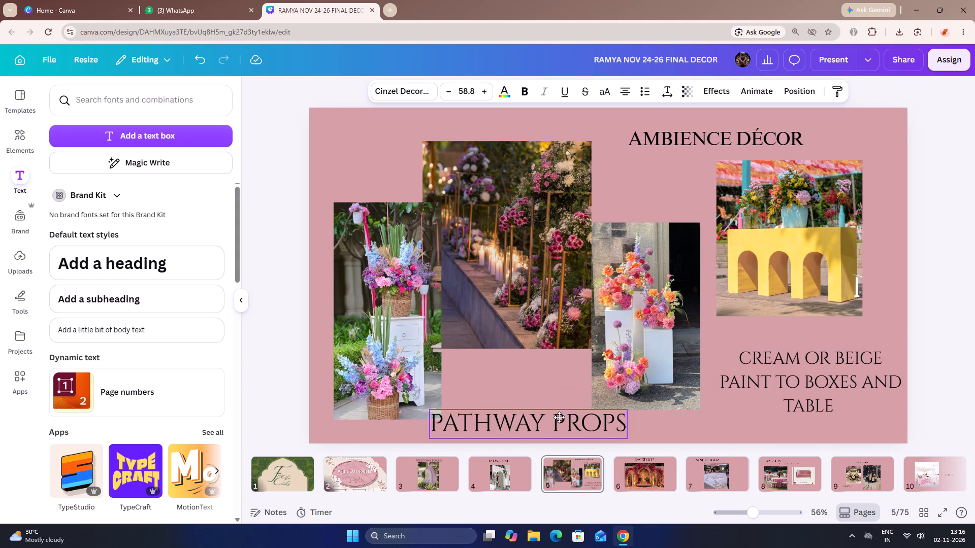
left_click_drag(559, 417, 567, 415)
left_click(974, 388)
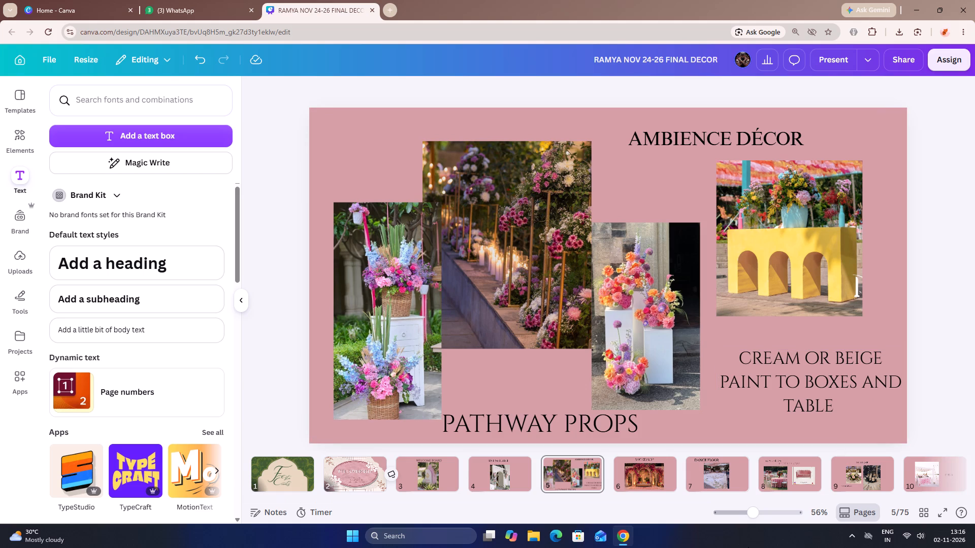
Review pages 6 to 10, from the Backdrop page through to the DJ Flex page.
left_click(649, 478)
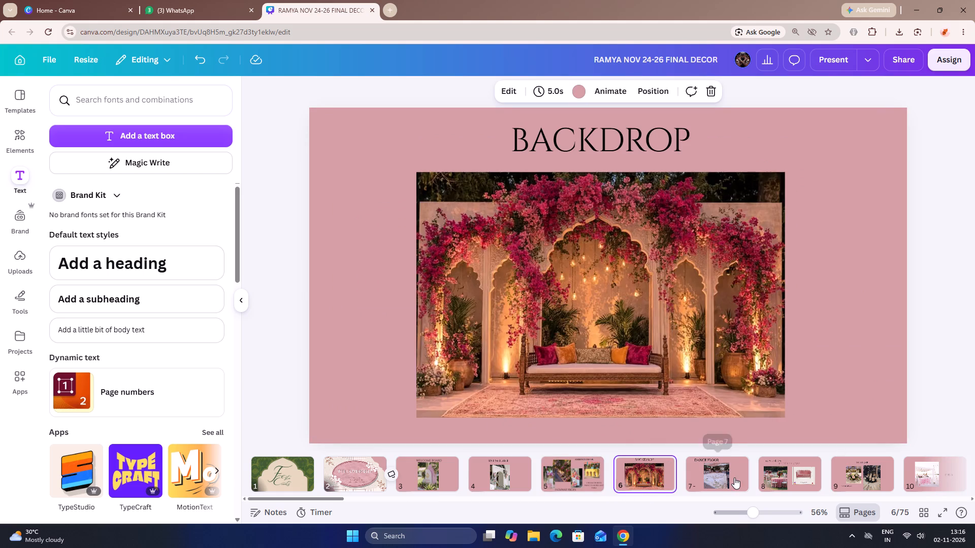
left_click(734, 477)
left_click(785, 477)
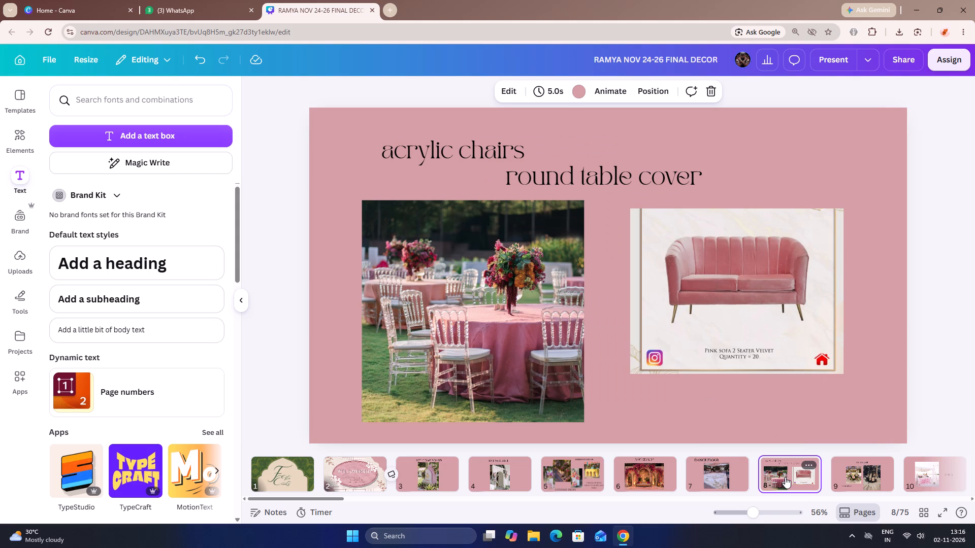
left_click(839, 470)
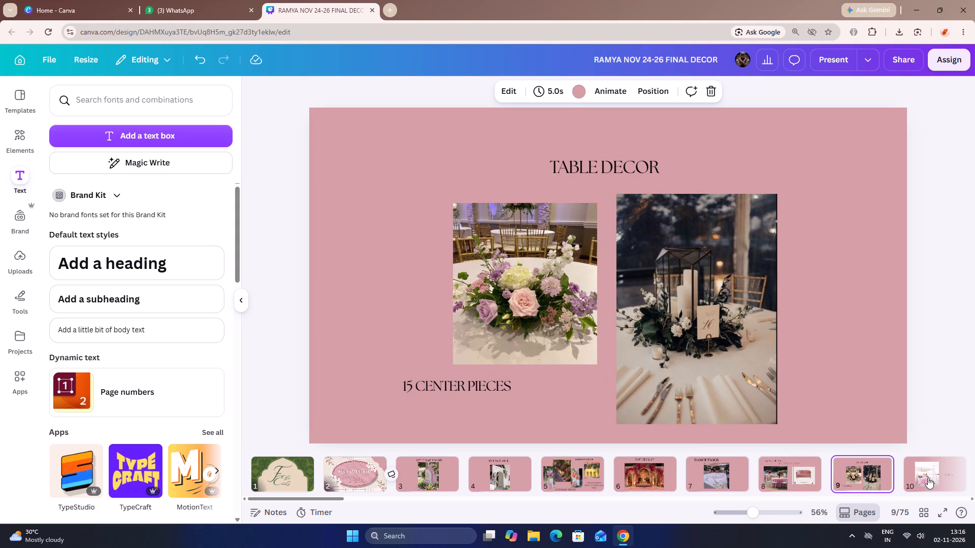
left_click(944, 477)
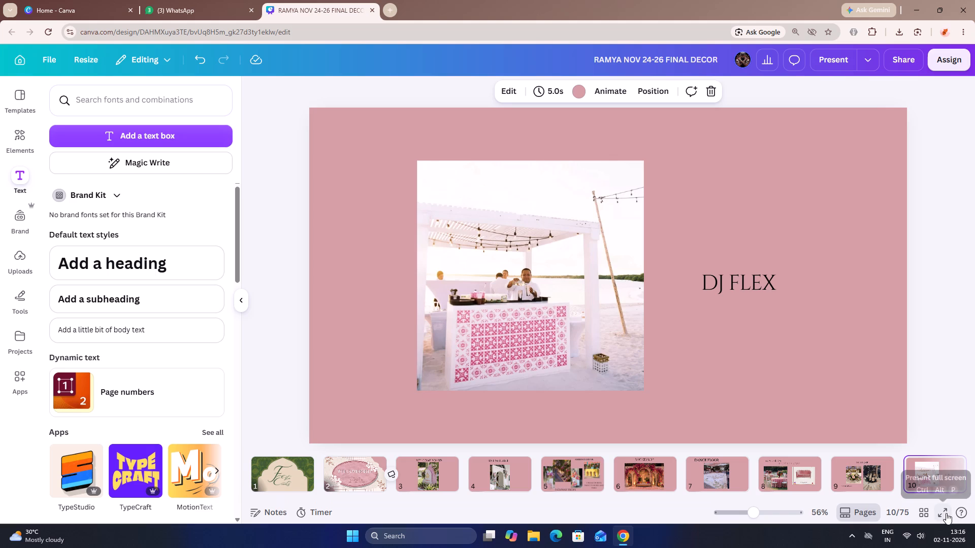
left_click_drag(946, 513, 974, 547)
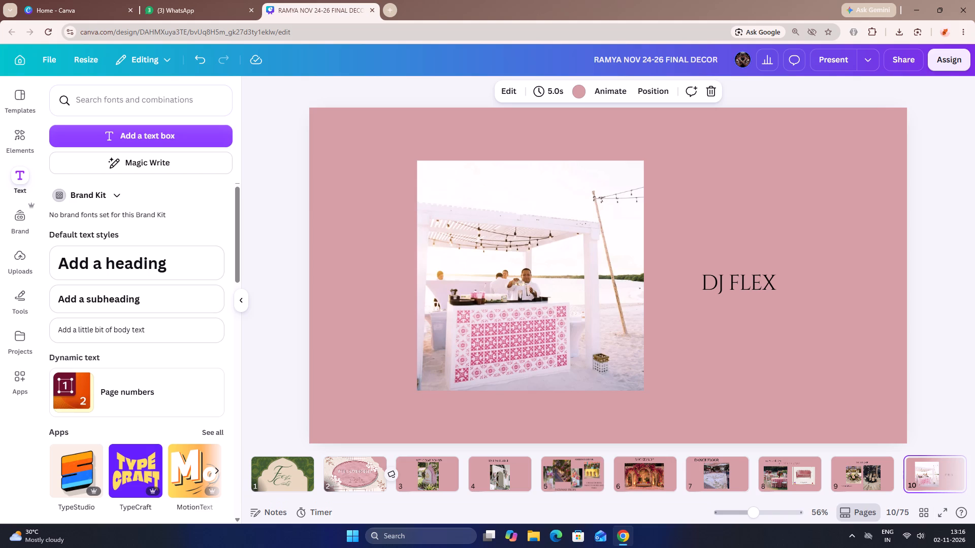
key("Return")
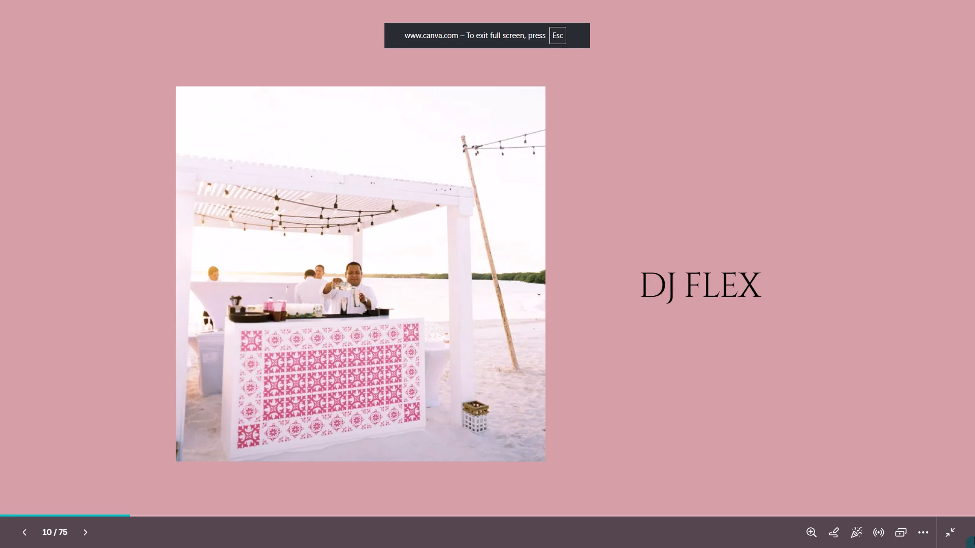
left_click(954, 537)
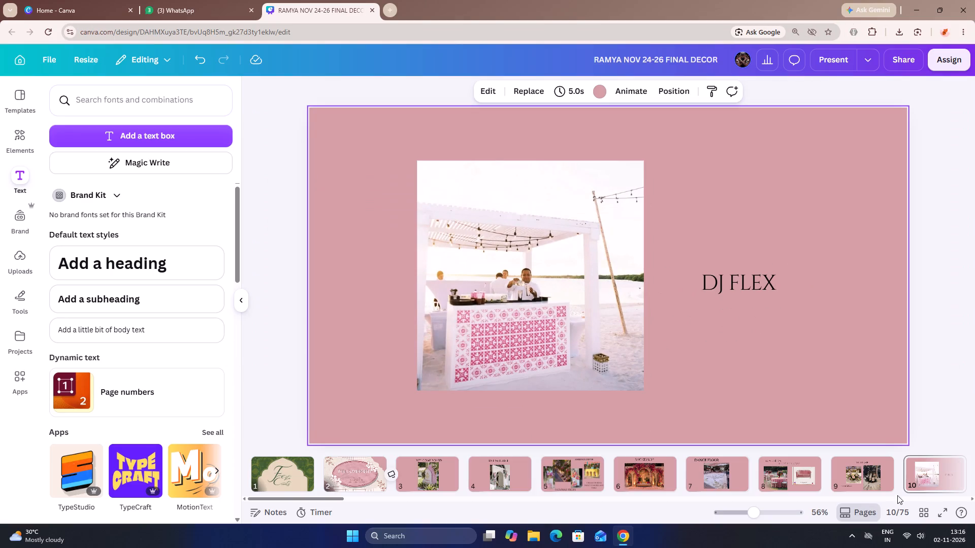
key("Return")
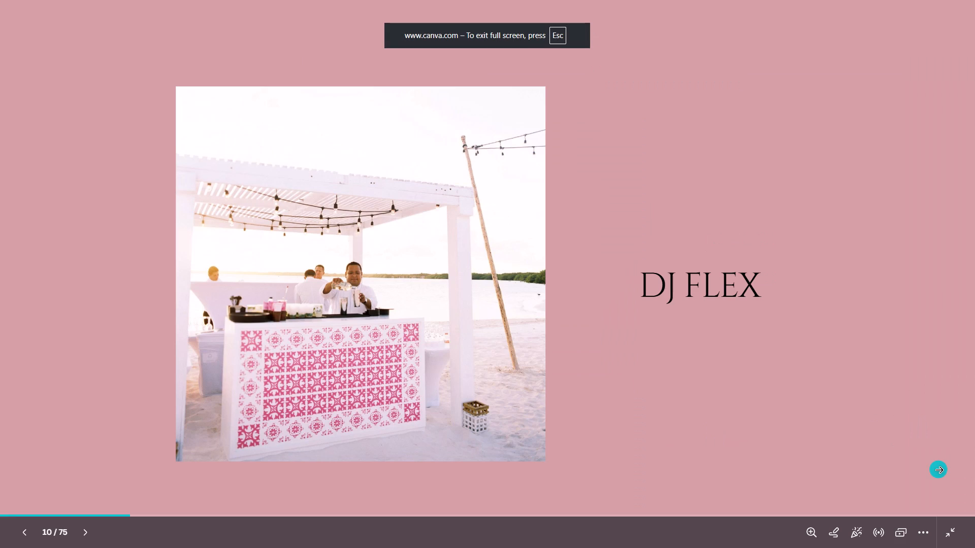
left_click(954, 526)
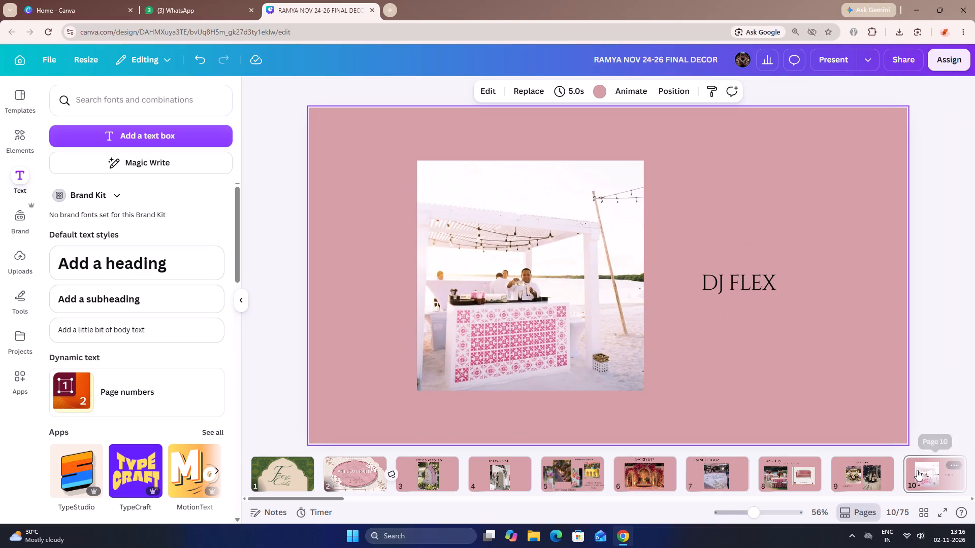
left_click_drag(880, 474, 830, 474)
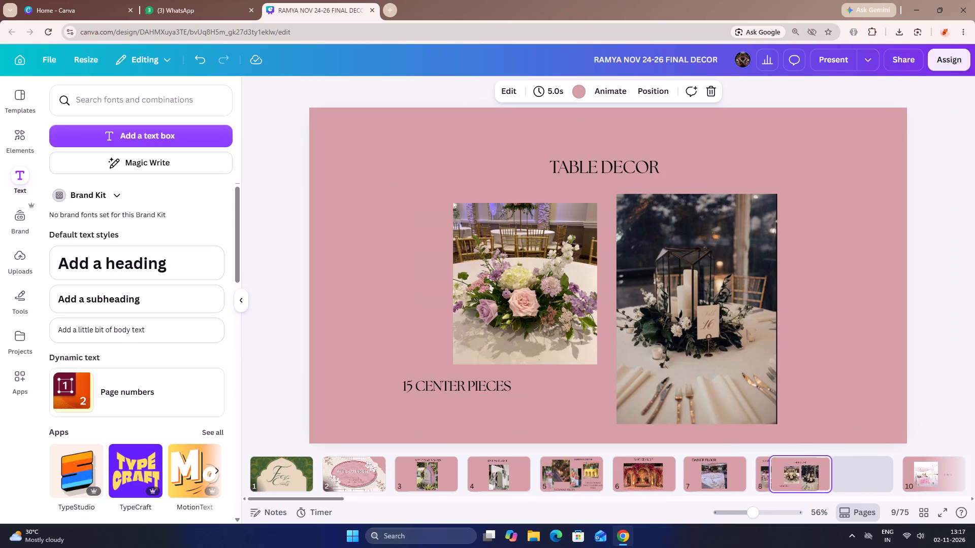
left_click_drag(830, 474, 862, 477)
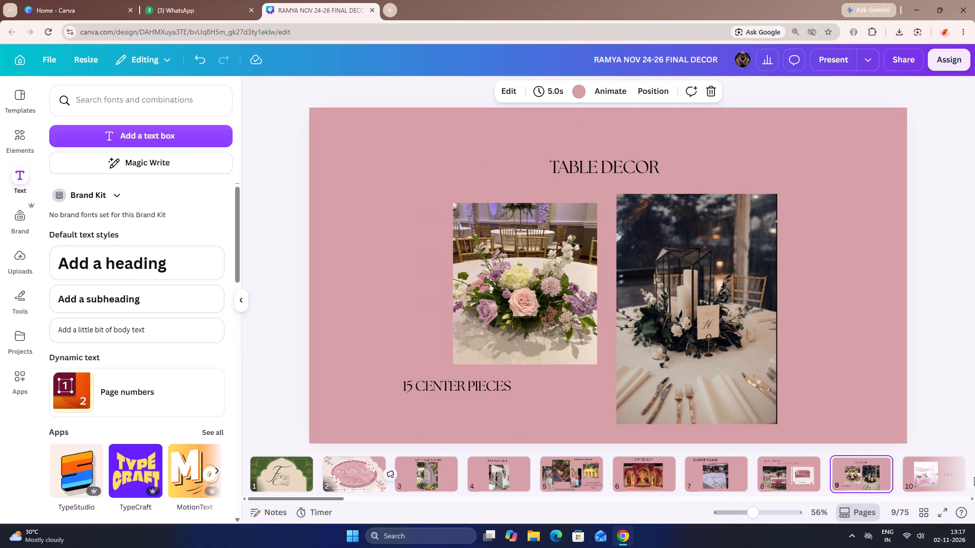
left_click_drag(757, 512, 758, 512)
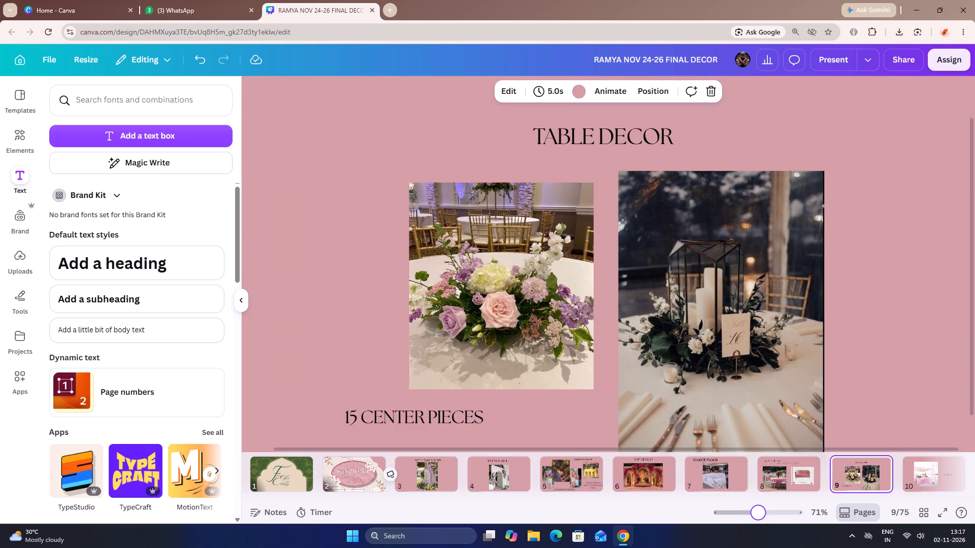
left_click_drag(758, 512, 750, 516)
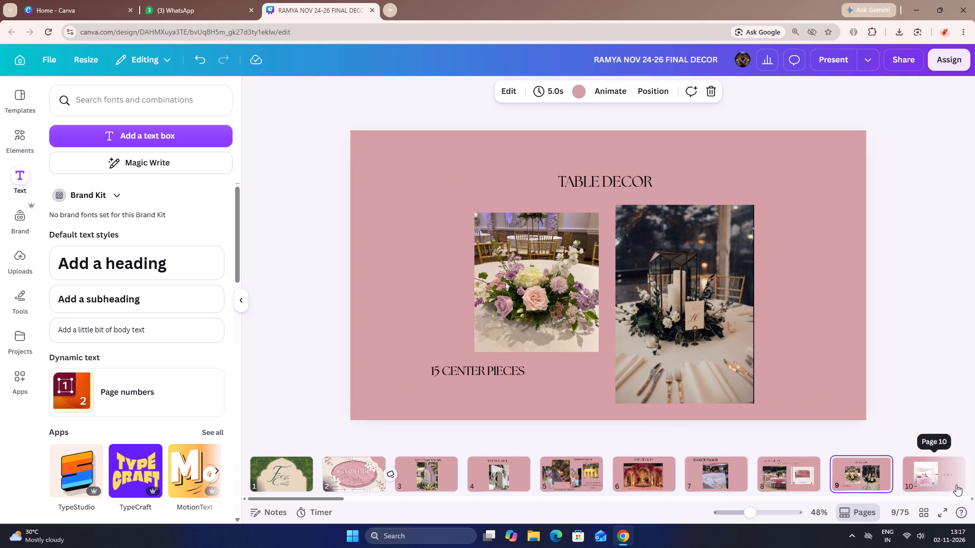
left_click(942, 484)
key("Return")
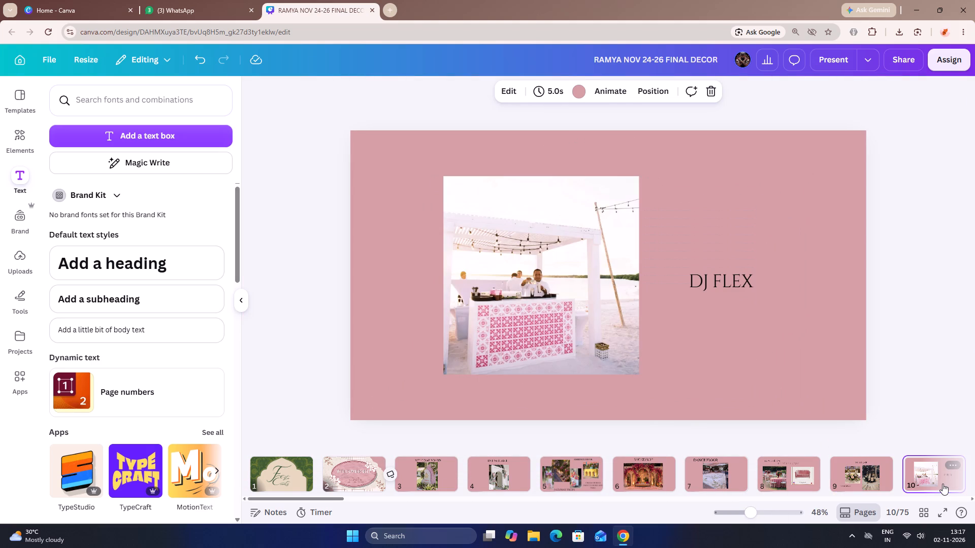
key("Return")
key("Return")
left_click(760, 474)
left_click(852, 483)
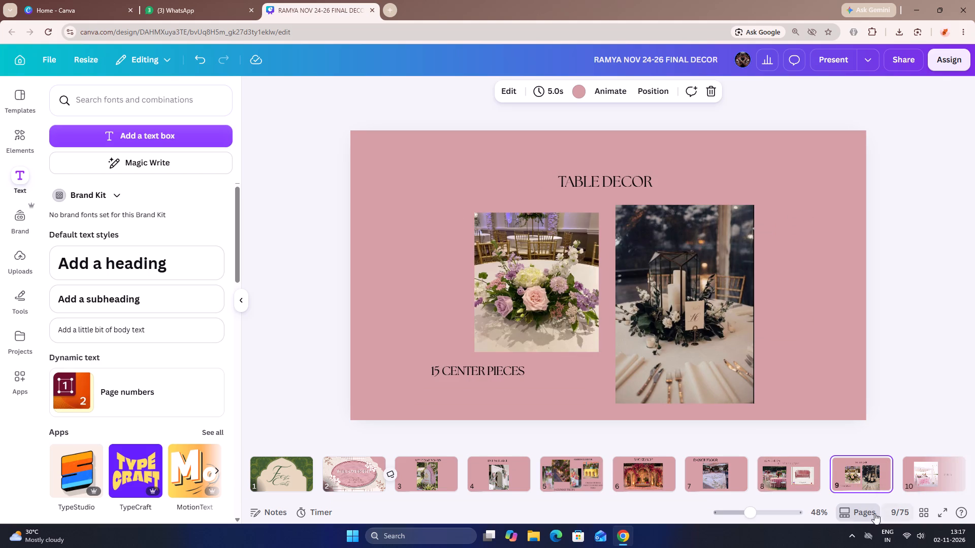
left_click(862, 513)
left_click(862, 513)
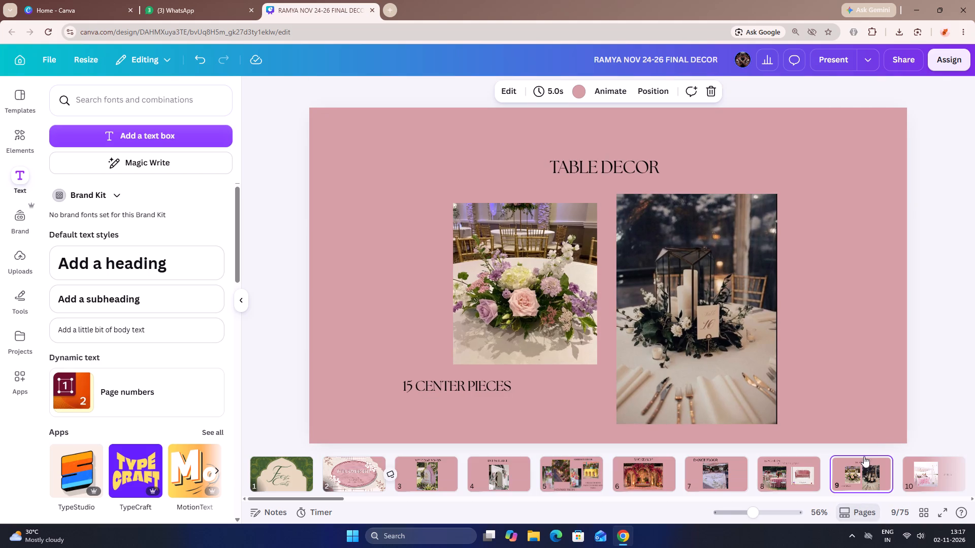
Insert a blank page between the Table Decor page and the DJ Flex page.
left_click(921, 478)
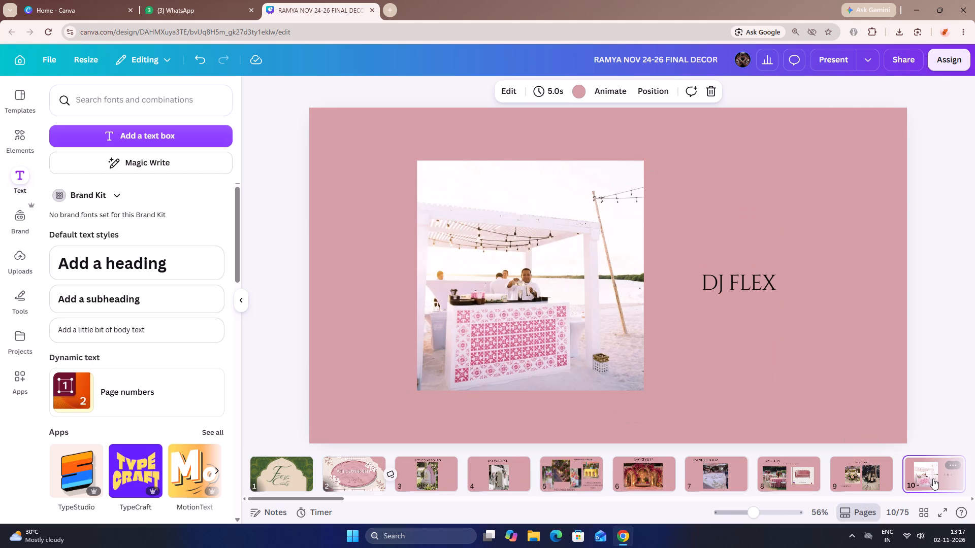
key("Return")
key("Right")
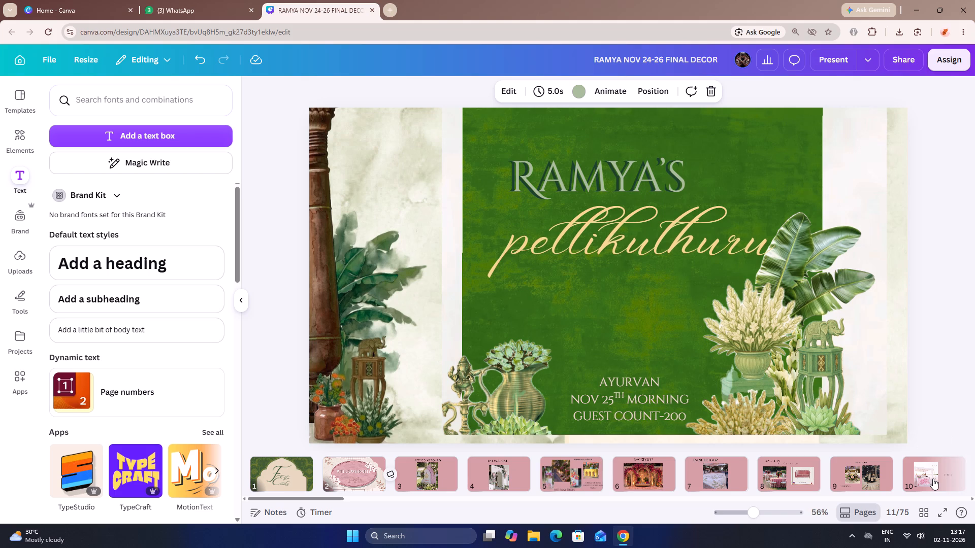
key("Left")
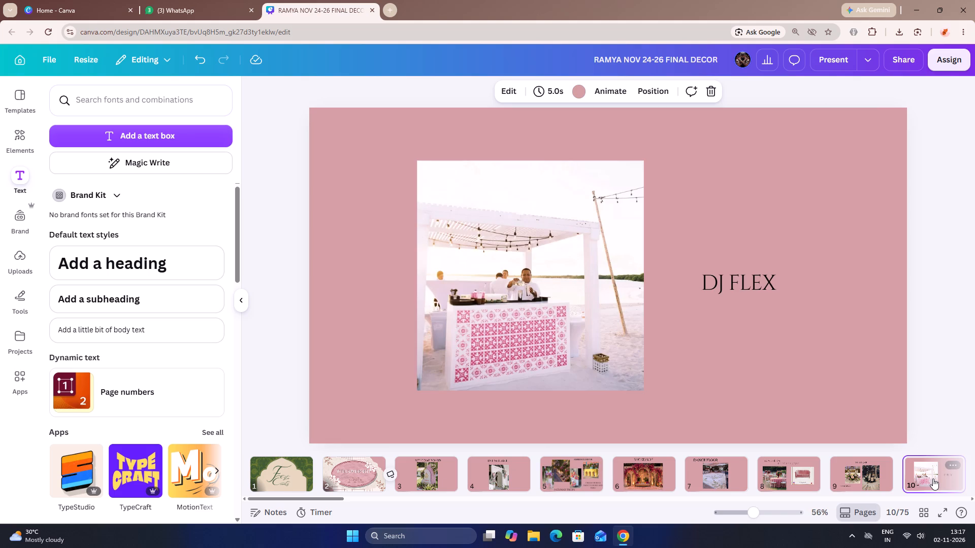
left_click(899, 468)
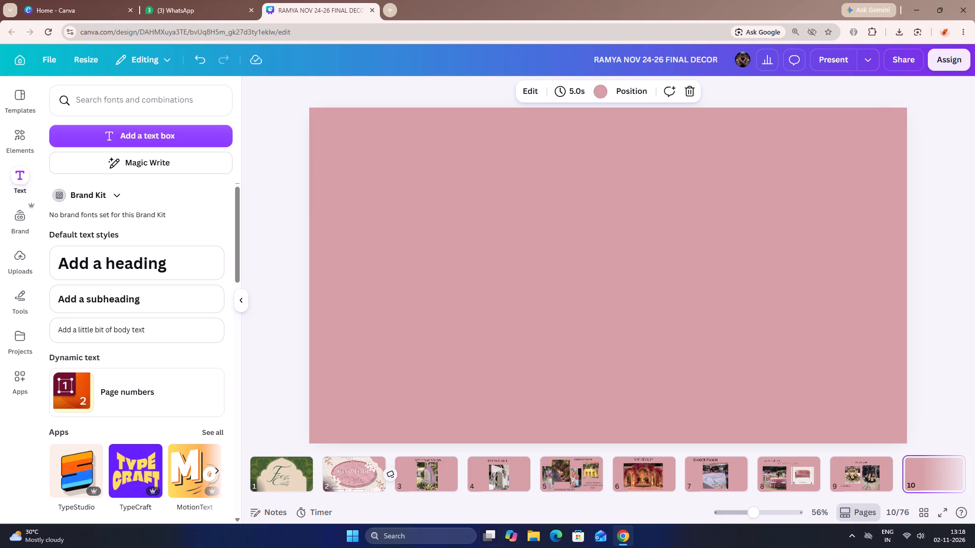
Search Google for Pinterest in a new browser tab to reach the Pinterest site.
left_click(389, 10)
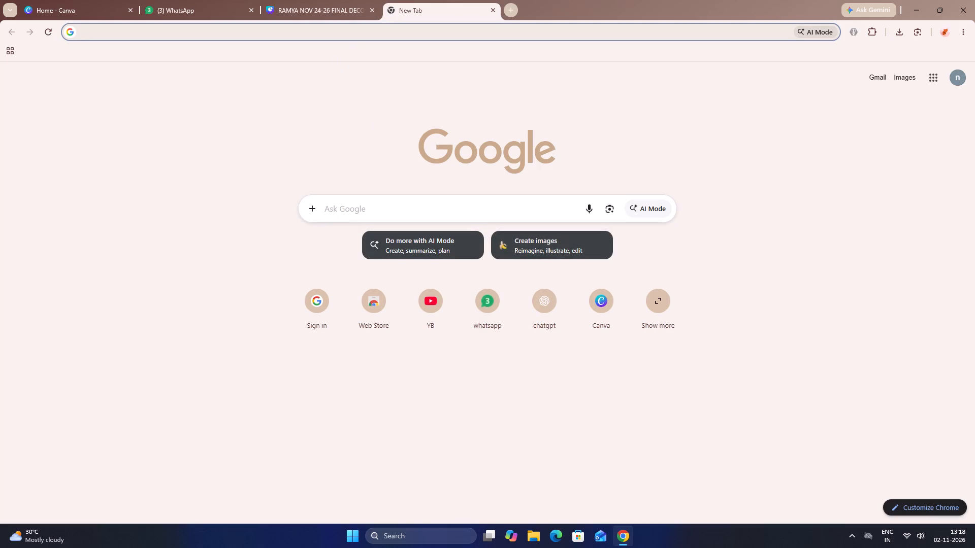
type("pin")
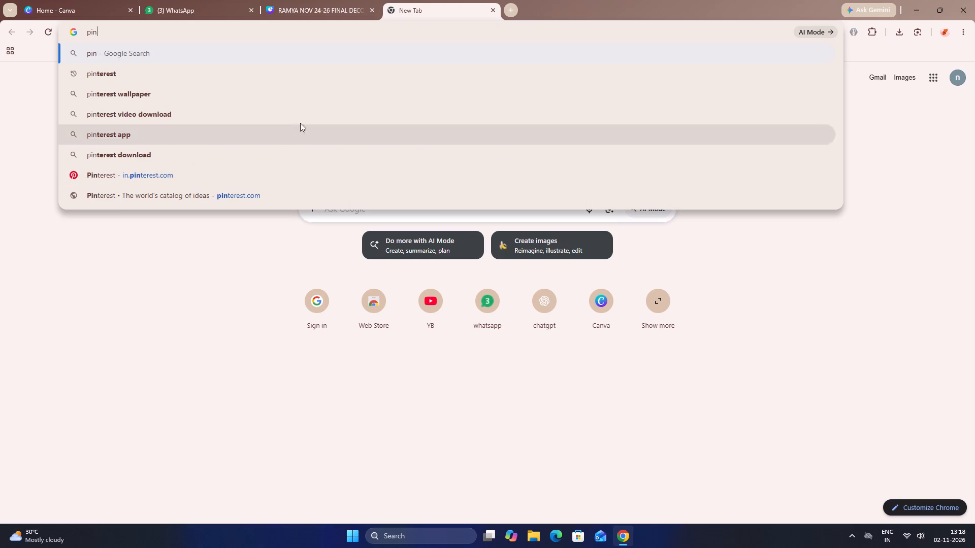
left_click(234, 76)
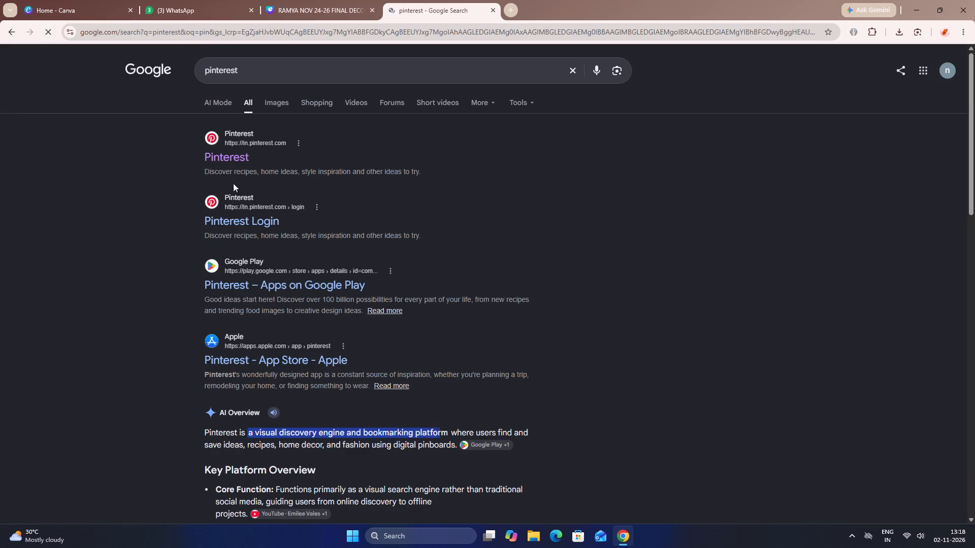
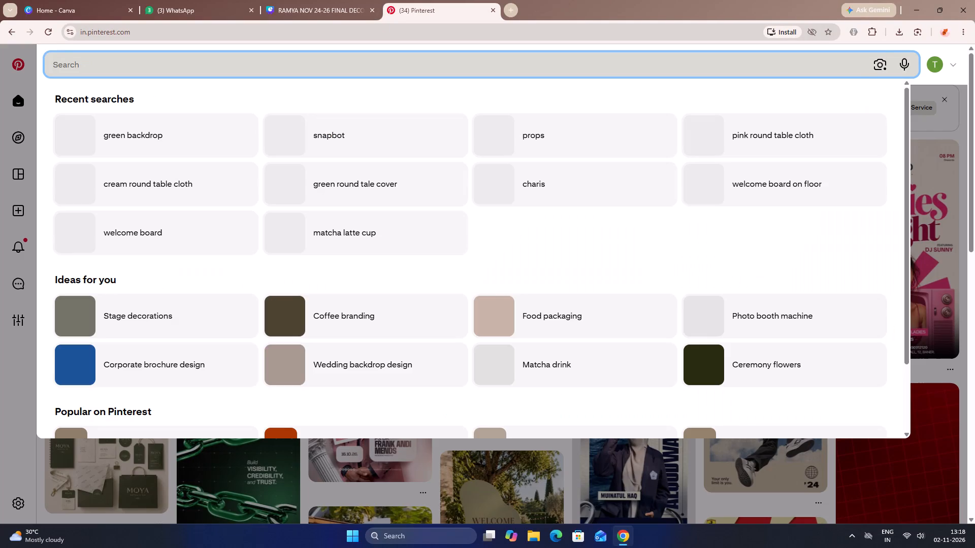
Search Pinterest for "lawn fariy lights".
type("wn")
key("space")
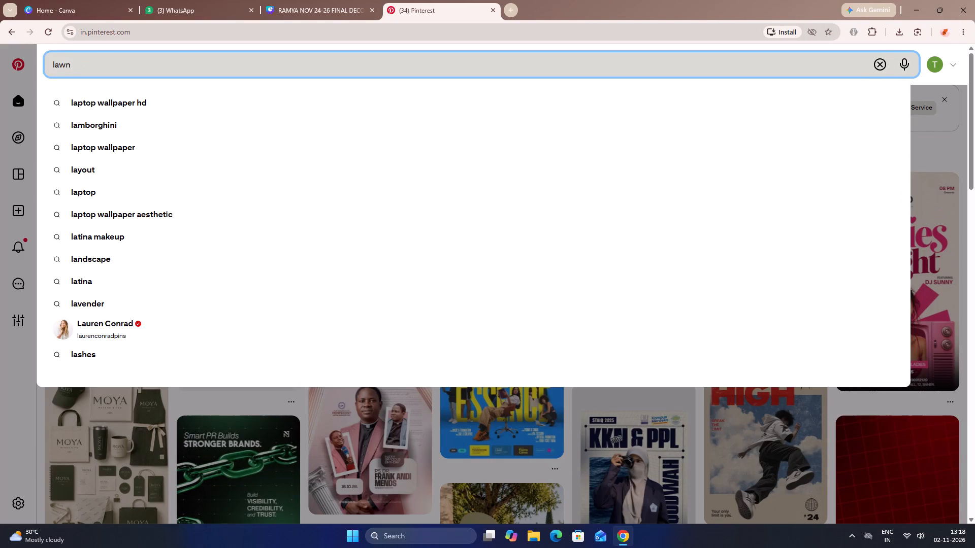
type("fariy lights")
key("Return")
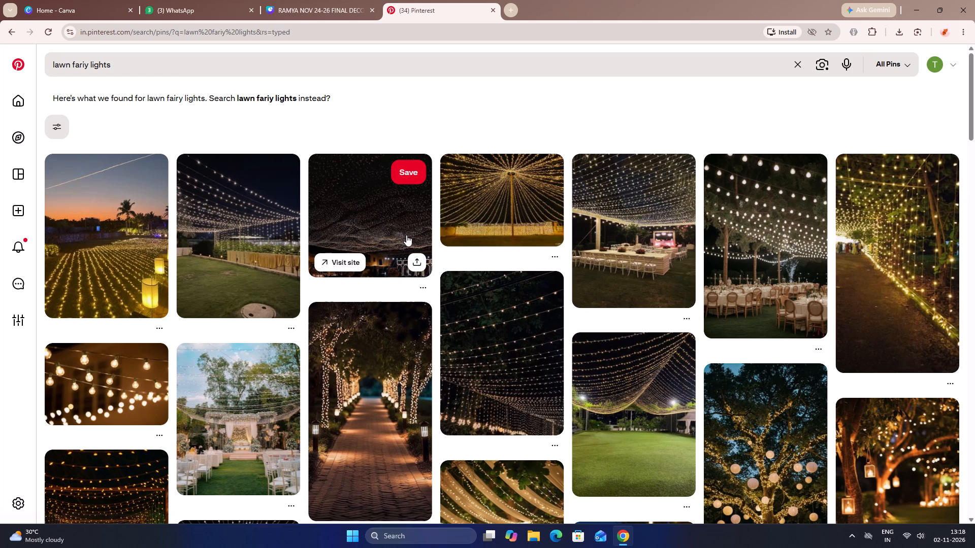
Browse the lawn fairy lights results and open the garden pin showing several trees wrapped in warm fairy lights.
scroll(406, 235, "down", 2)
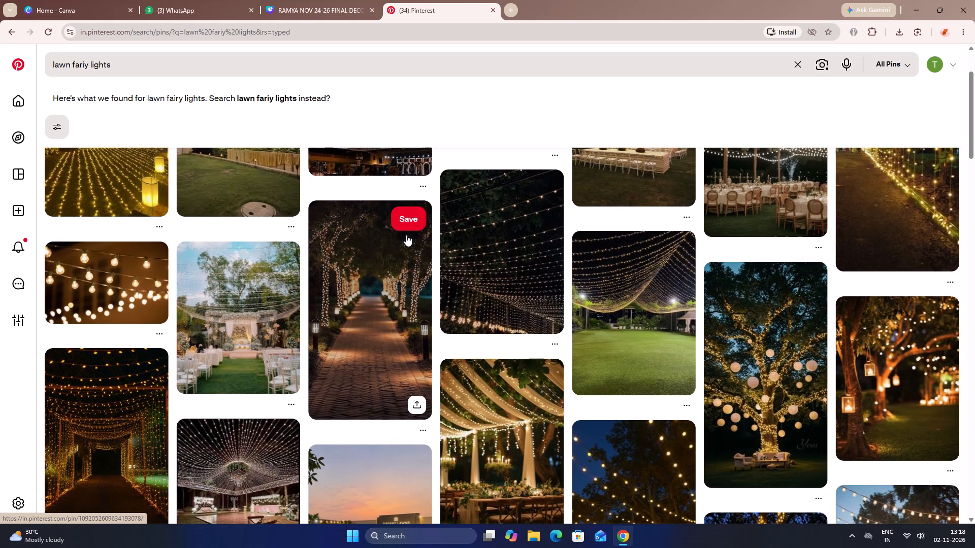
scroll(406, 233, "down", 1)
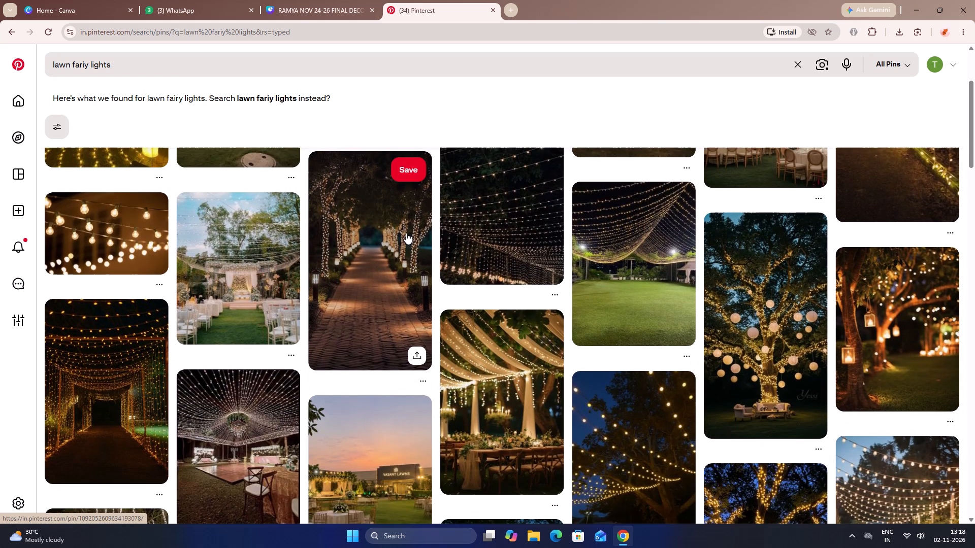
scroll(406, 233, "down", 2)
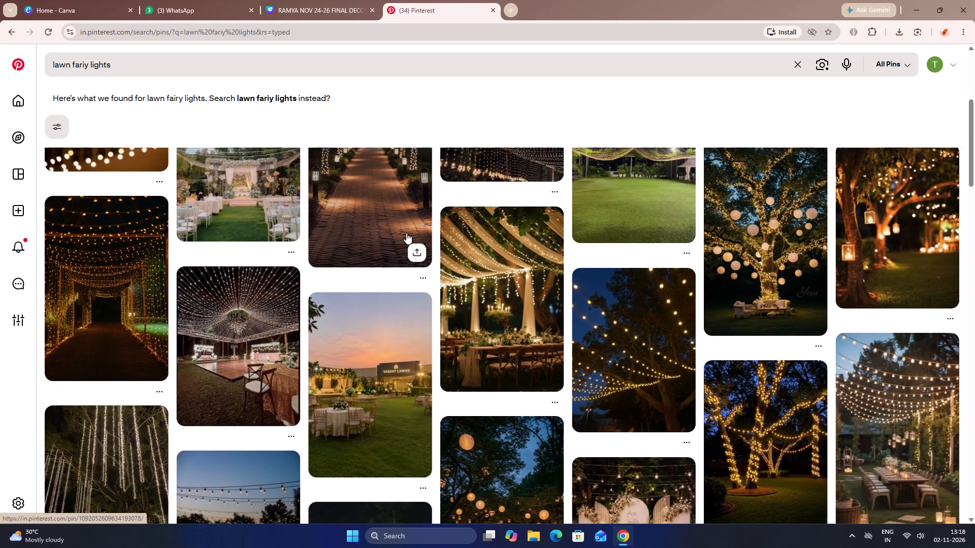
scroll(406, 233, "down", 3)
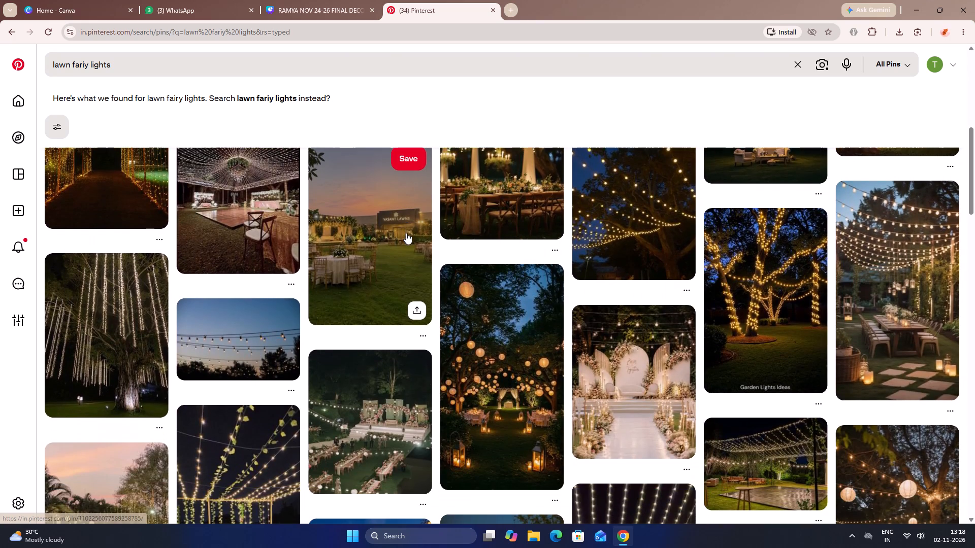
scroll(407, 232, "down", 1)
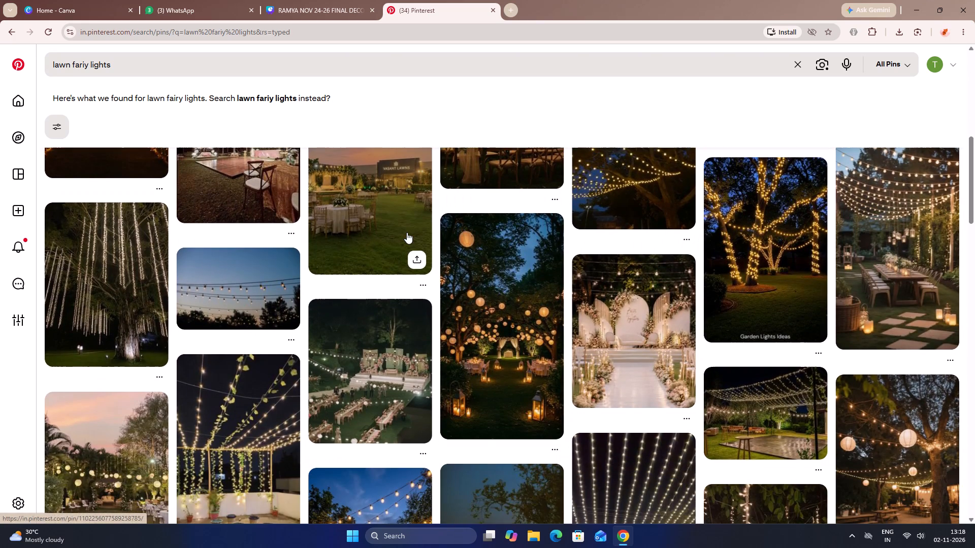
left_click(732, 234)
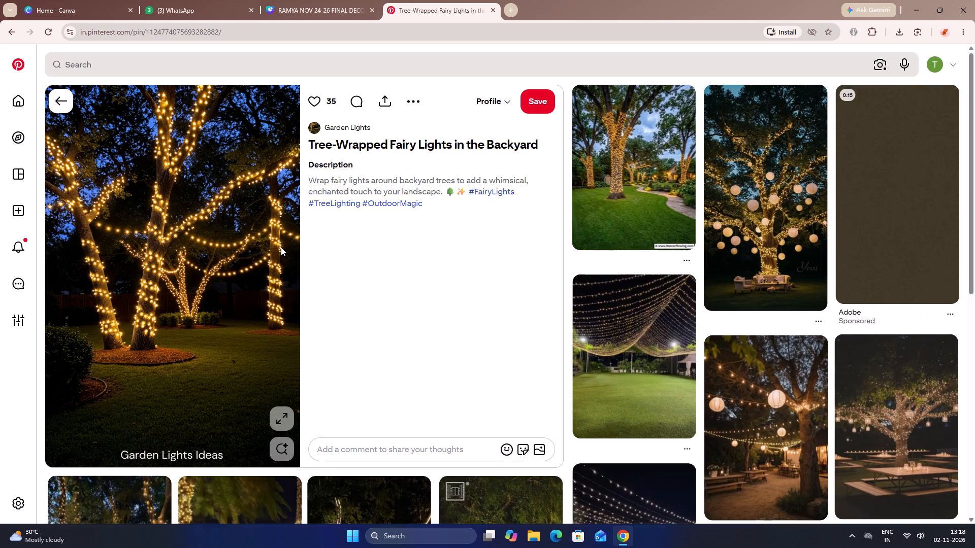
Examine the related pins below the tree-wrapped lights pin for a suitable tree lighting reference.
scroll(282, 247, "down", 1)
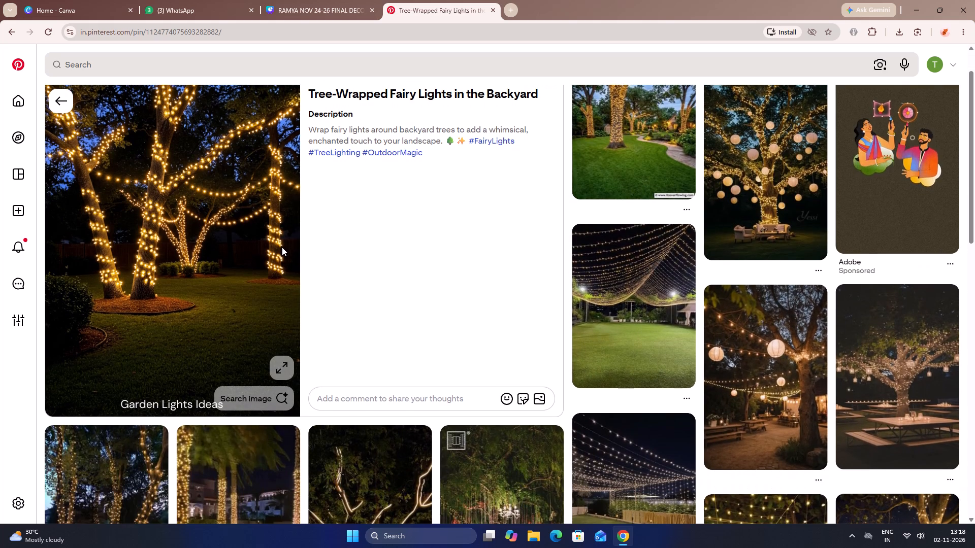
scroll(282, 247, "down", 3)
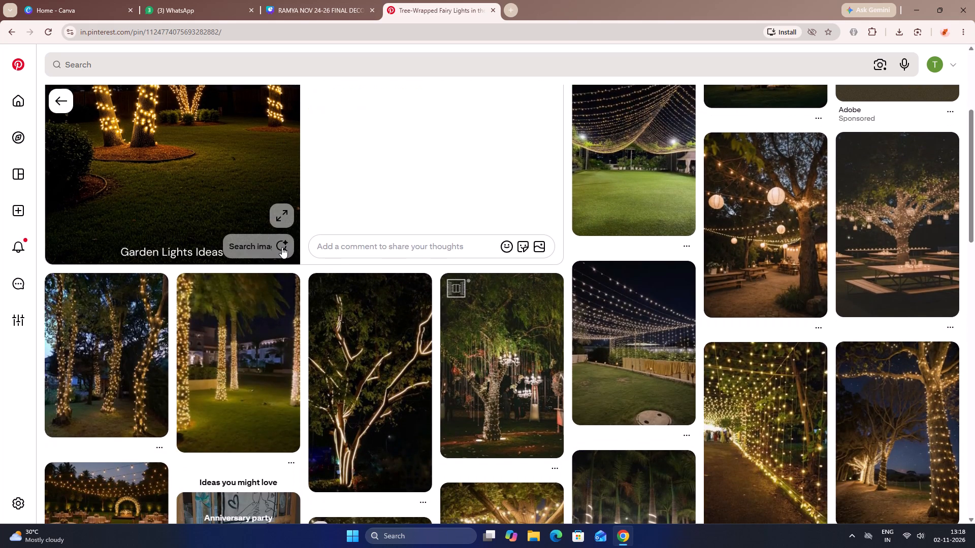
scroll(282, 247, "down", 1)
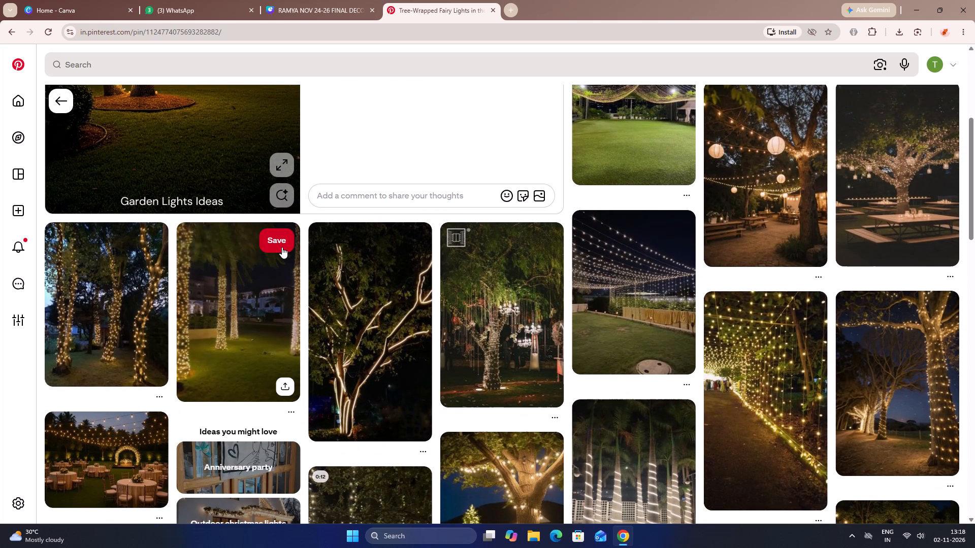
scroll(282, 247, "down", 3)
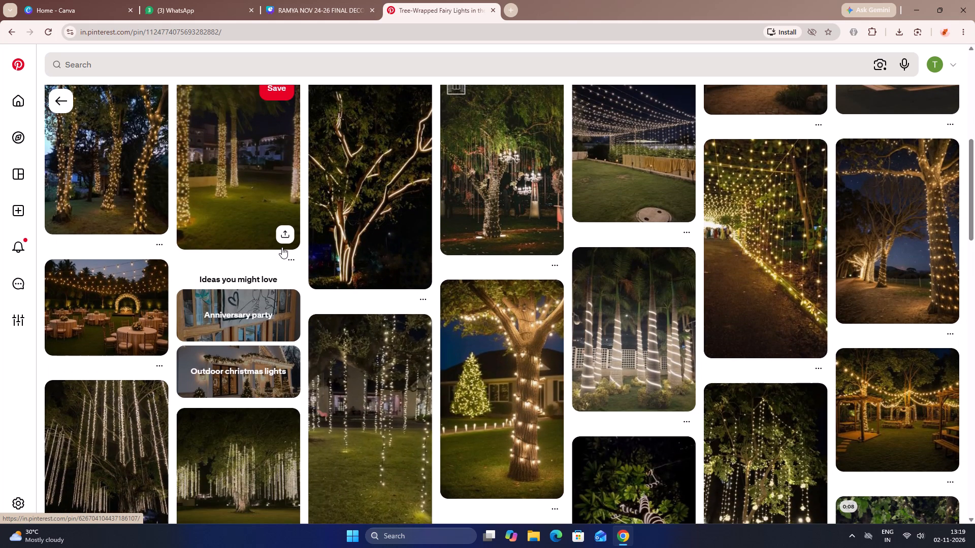
scroll(282, 247, "down", 3)
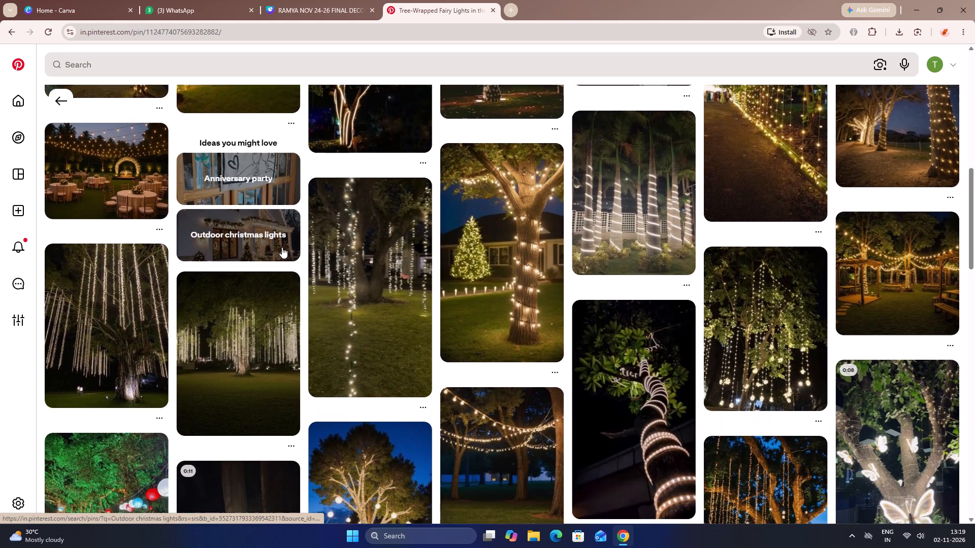
scroll(282, 247, "down", 1)
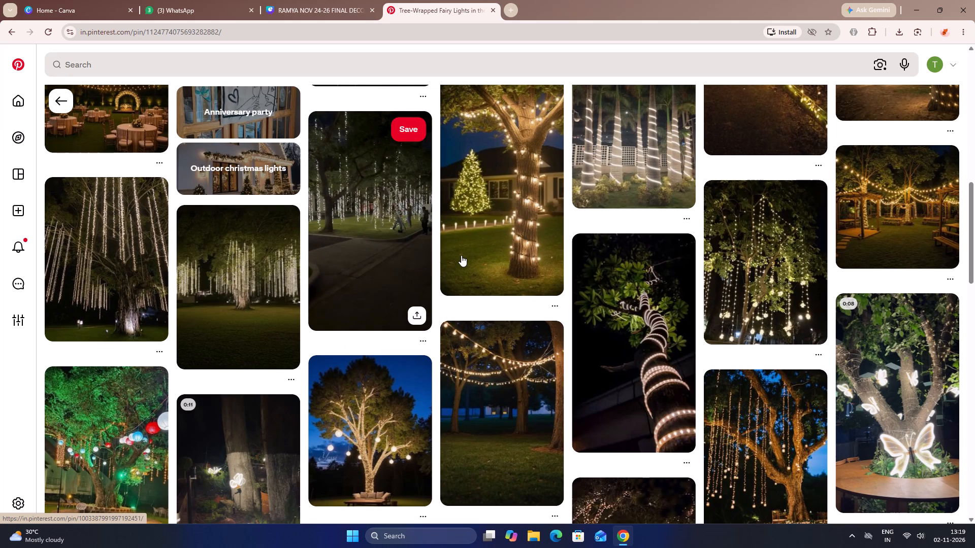
Copy the pin photo of a light-wrapped tree trunk beside a lit Christmas tree and paste it onto blank page 10.
left_click(500, 193)
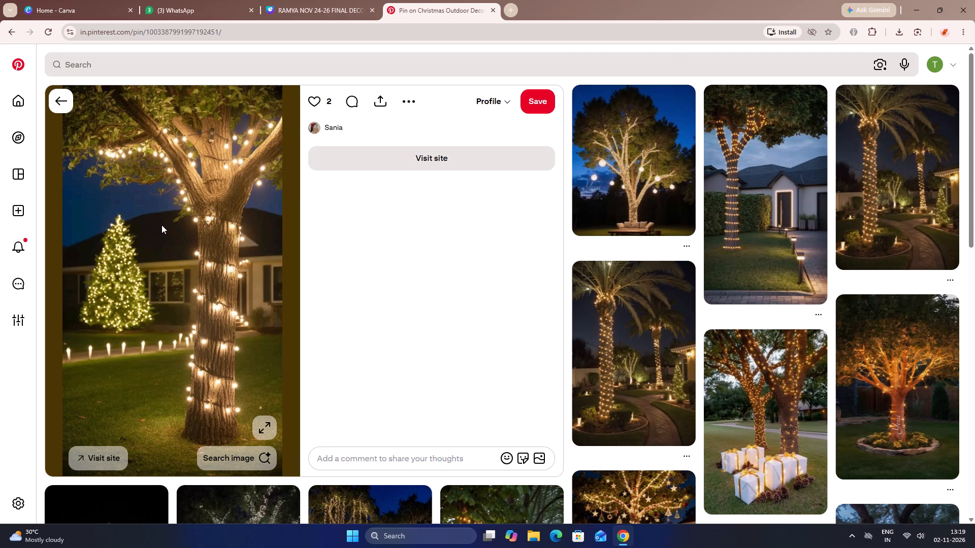
scroll(218, 249, "down", 3)
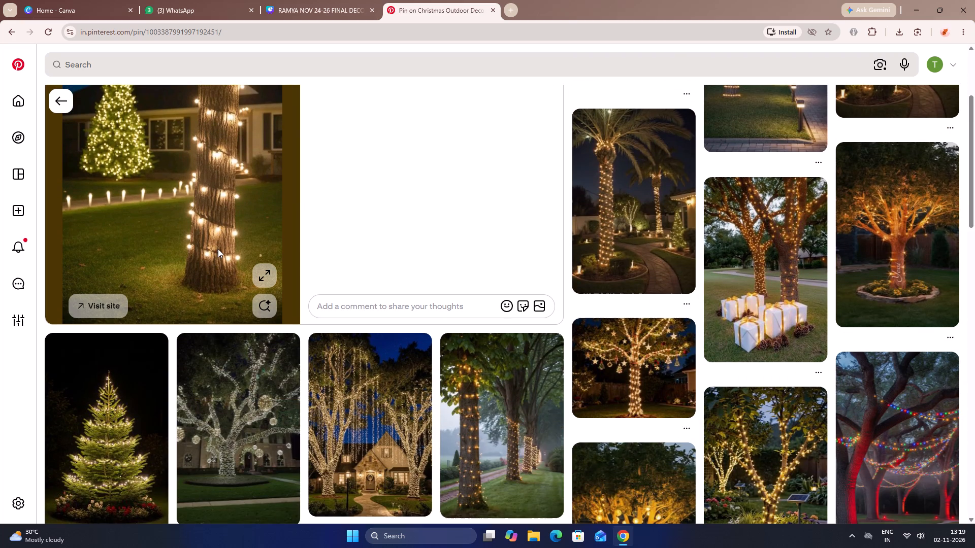
scroll(218, 249, "up", 3)
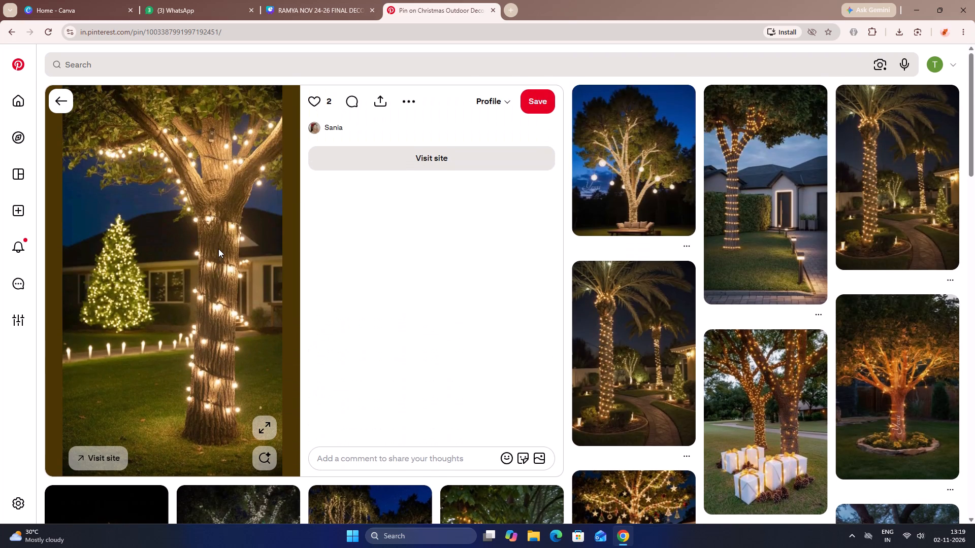
right_click(144, 226)
left_click(176, 267)
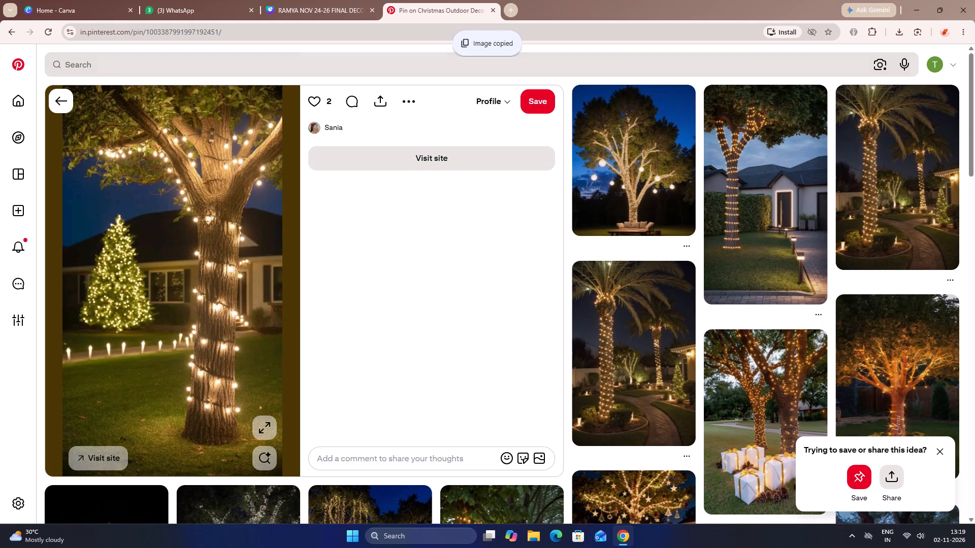
left_click(329, 12)
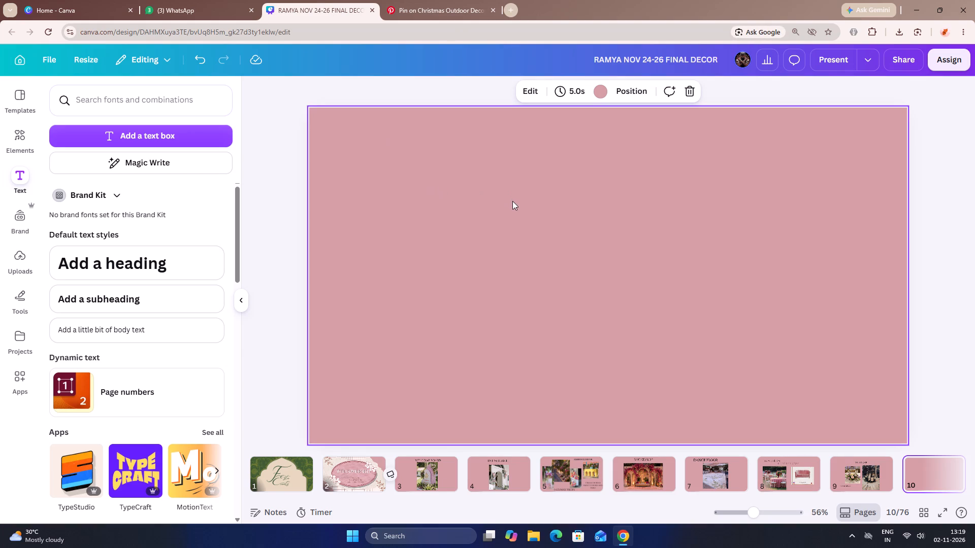
key("ctrl+v")
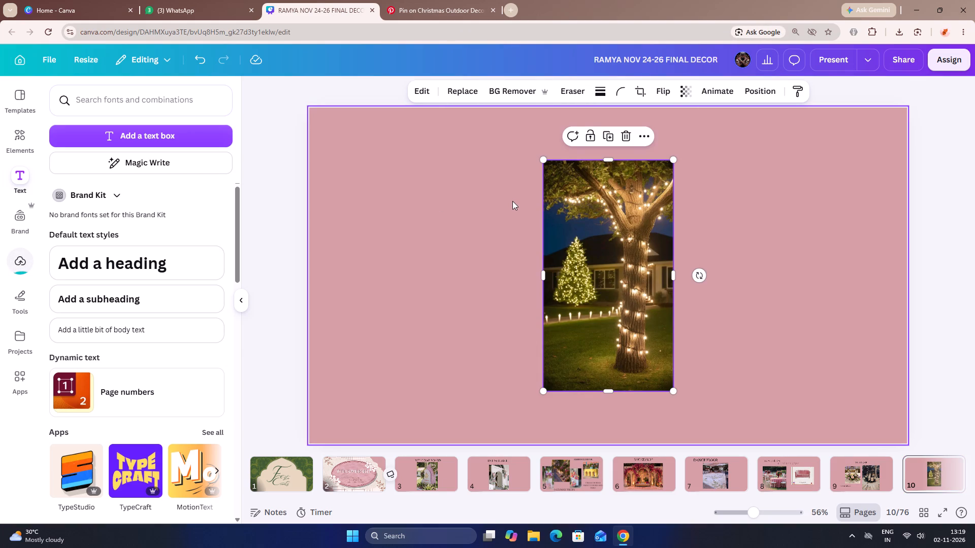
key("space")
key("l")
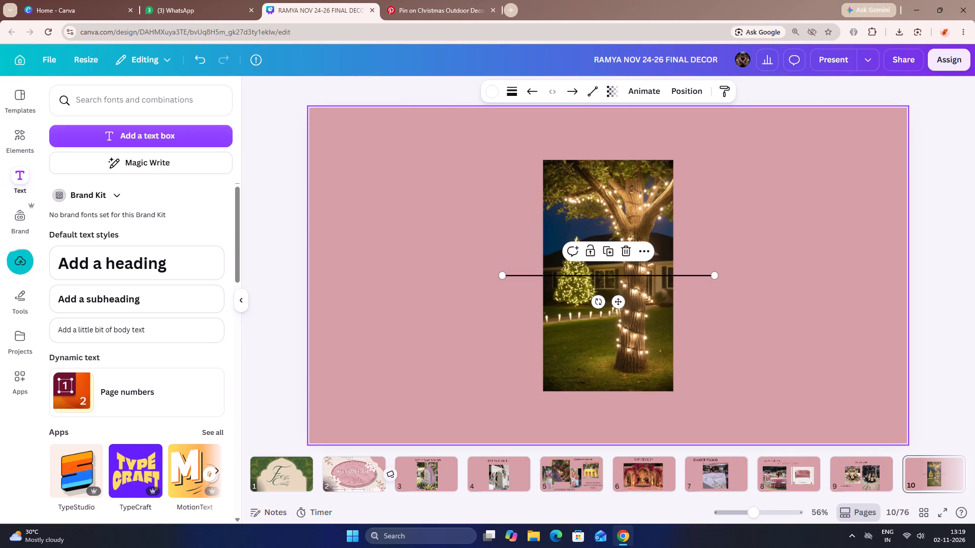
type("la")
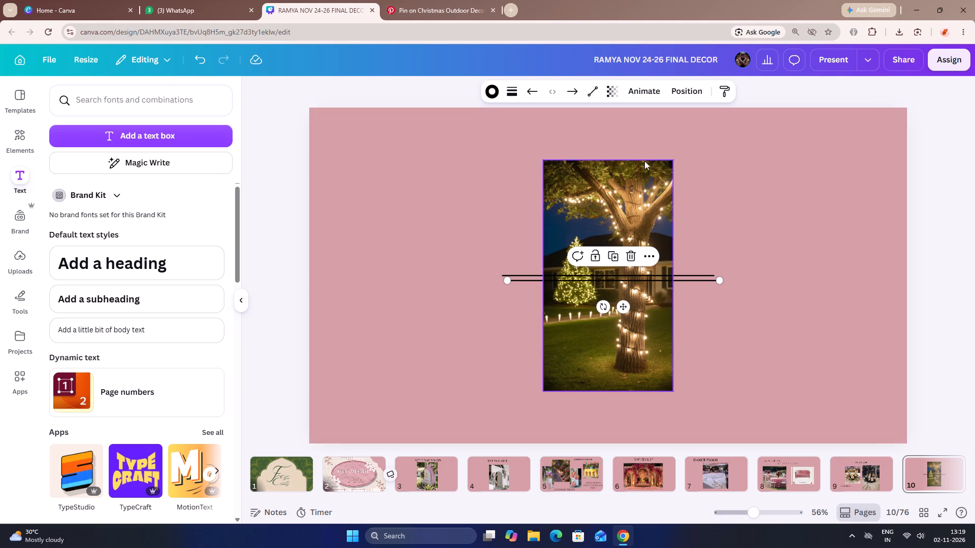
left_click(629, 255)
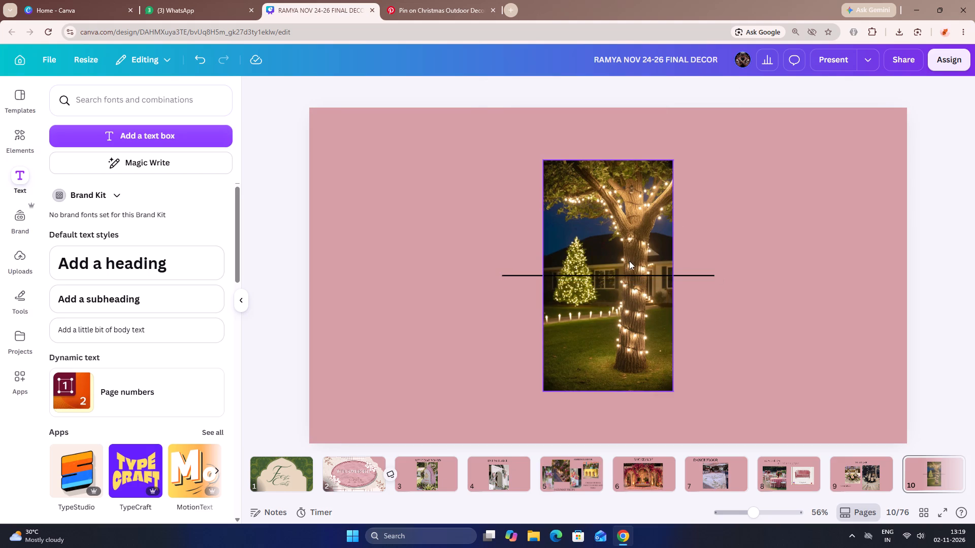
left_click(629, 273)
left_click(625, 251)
Move the pasted tree lights photo from the centre into the left half of page 10.
left_click_drag(625, 265, 484, 268)
Switch to Pinterest and browse the pins related to the light-wrapped tree for a second tree lighting reference.
left_click(413, 5)
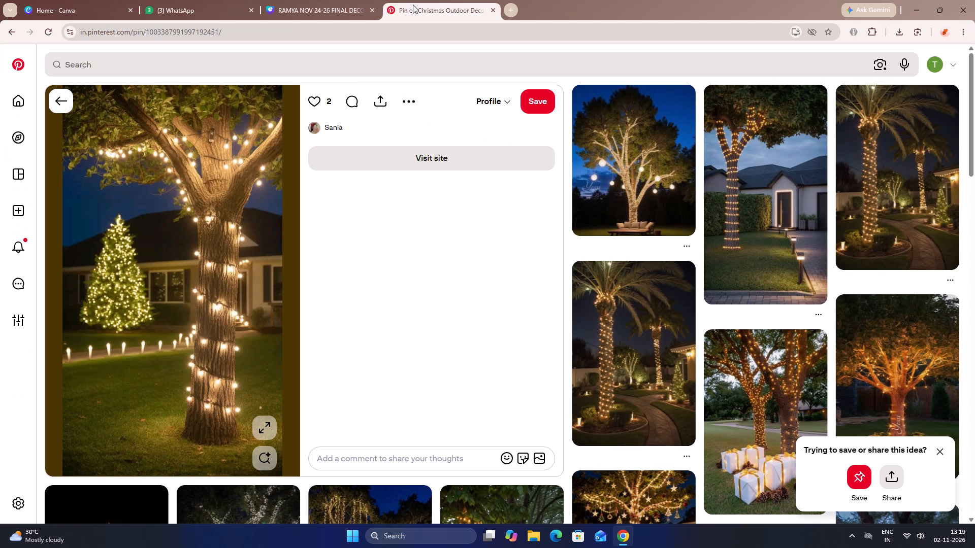
scroll(530, 96, "down", 5)
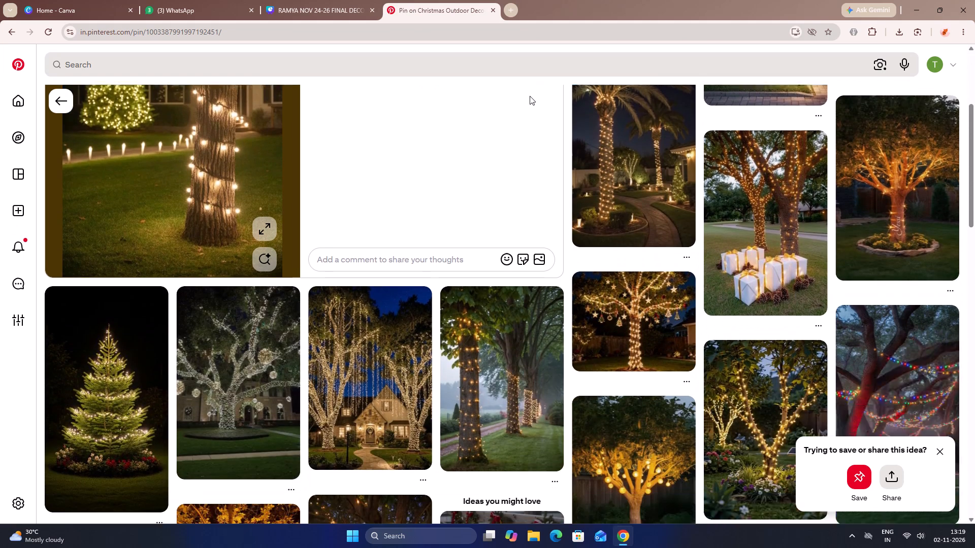
scroll(530, 96, "down", 3)
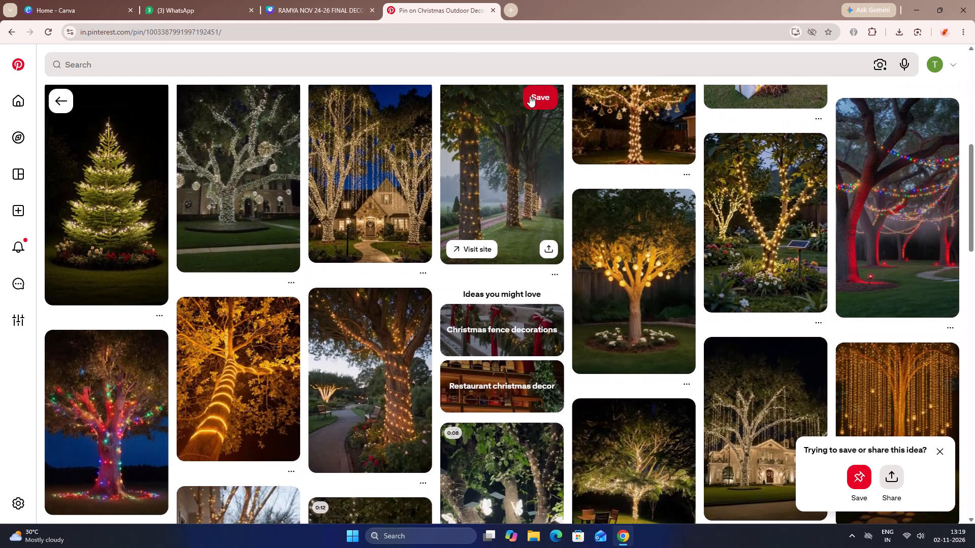
scroll(530, 96, "down", 2)
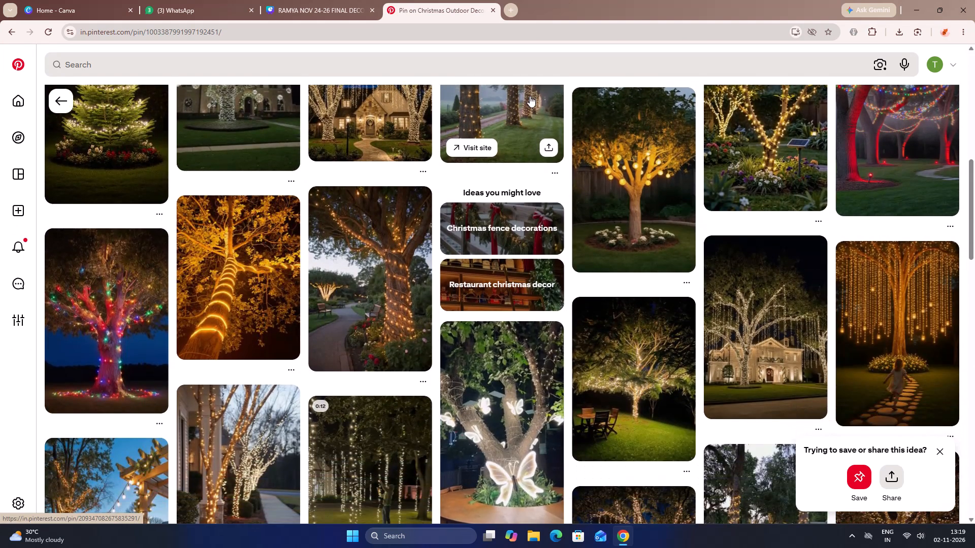
scroll(530, 96, "down", 2)
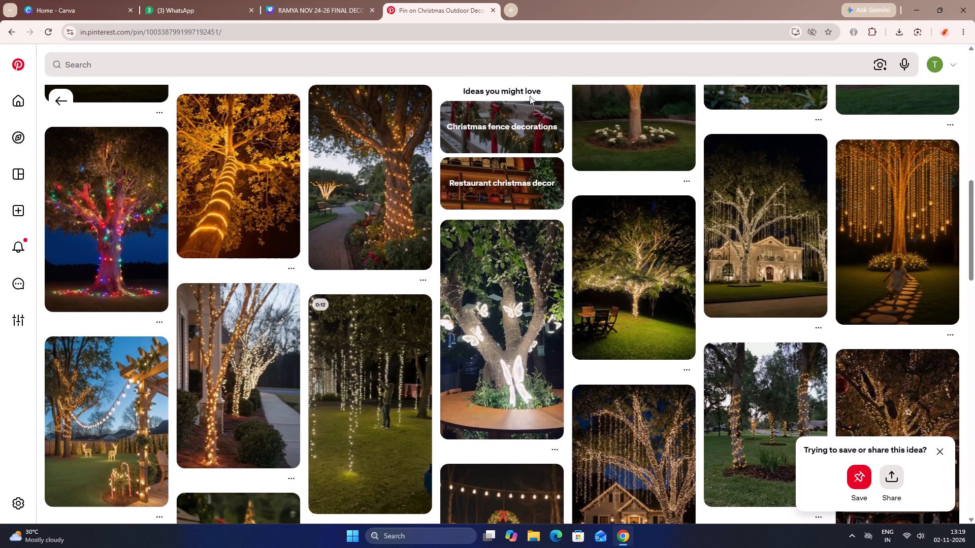
scroll(530, 96, "down", 1)
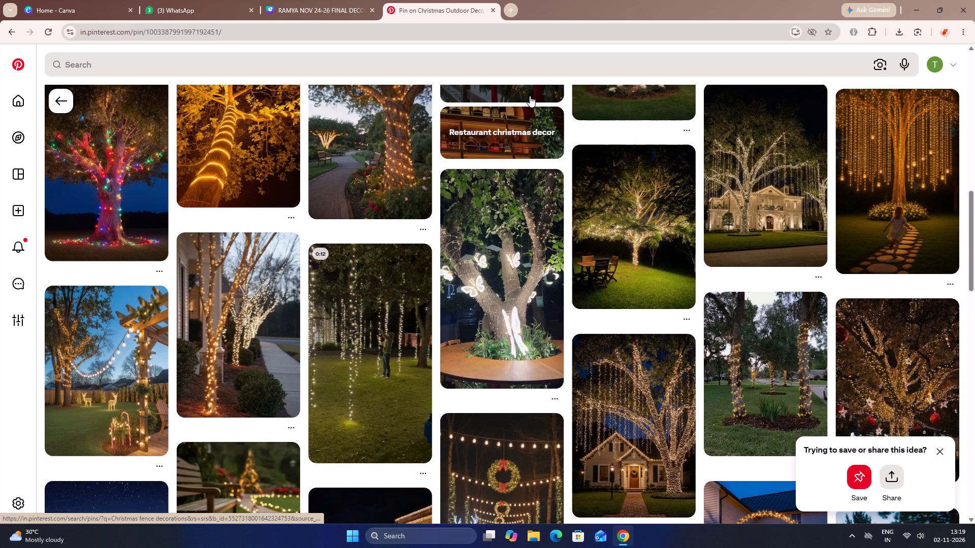
scroll(530, 96, "down", 6)
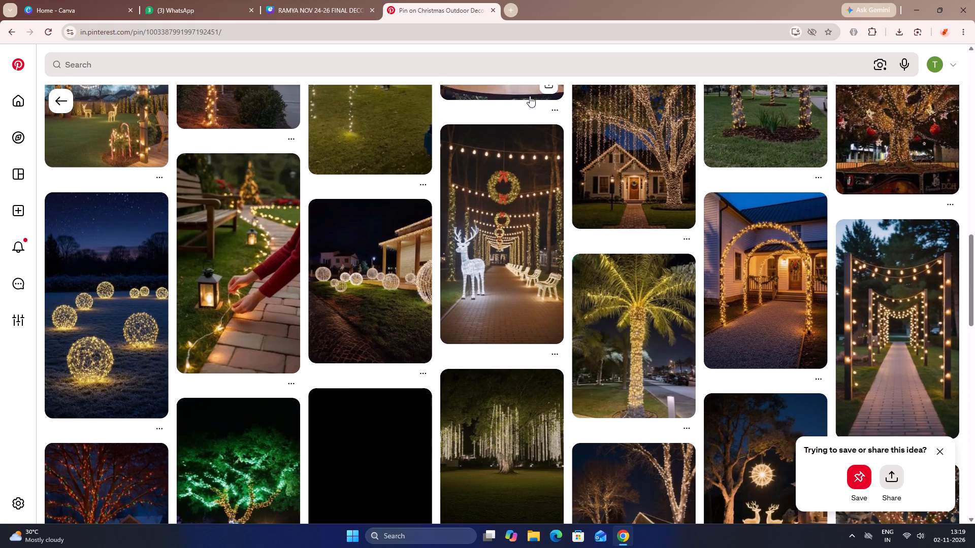
scroll(530, 96, "down", 8)
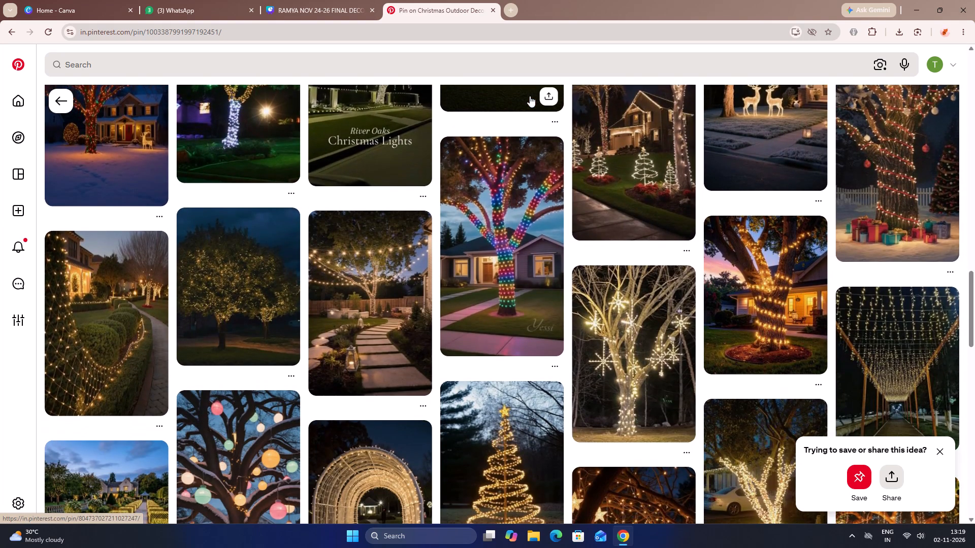
scroll(530, 96, "down", 3)
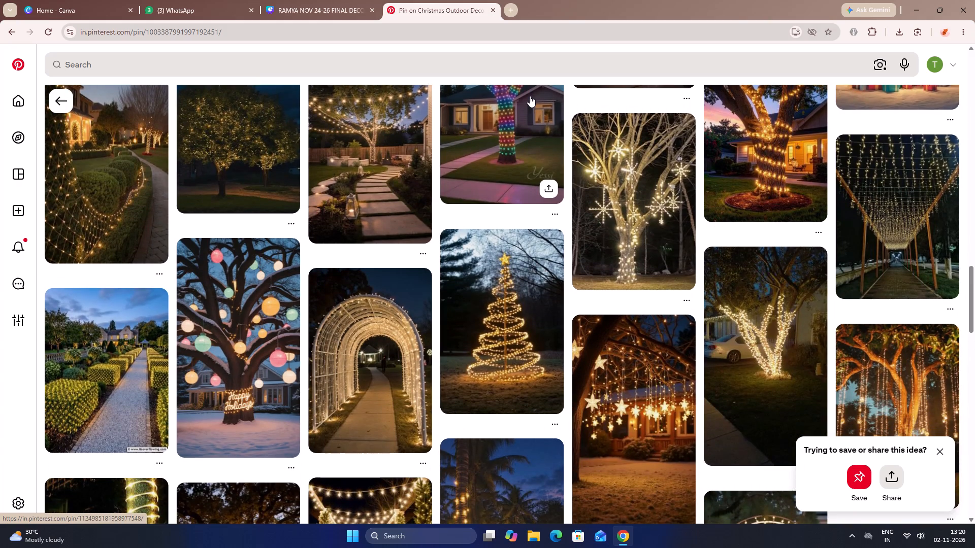
scroll(530, 94, "down", 7)
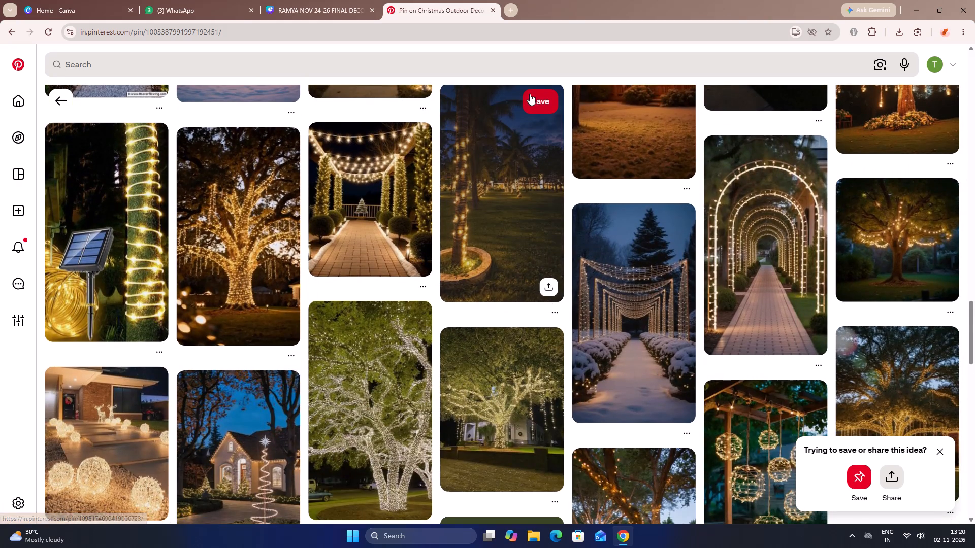
scroll(530, 94, "down", 4)
scroll(530, 94, "up", 4)
scroll(528, 82, "down", 6)
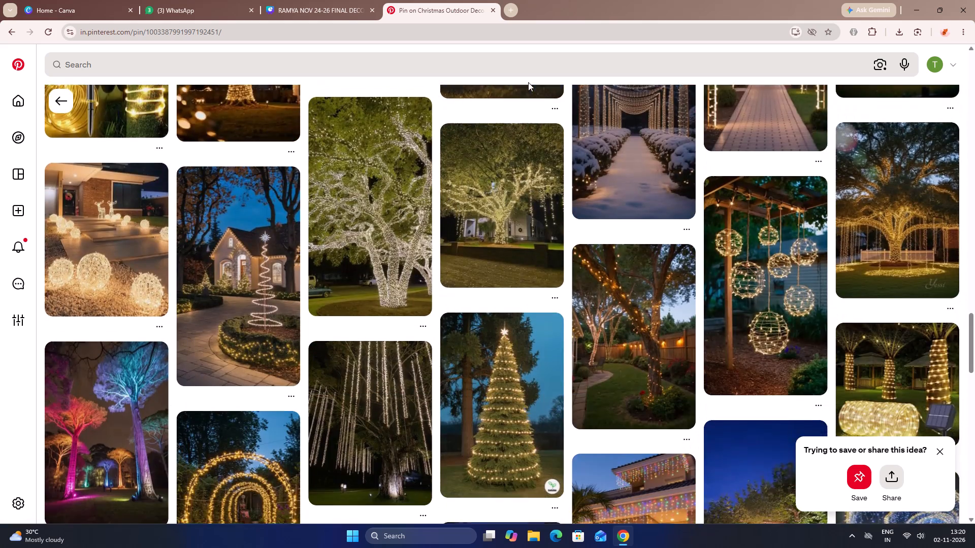
scroll(528, 98, "down", 1)
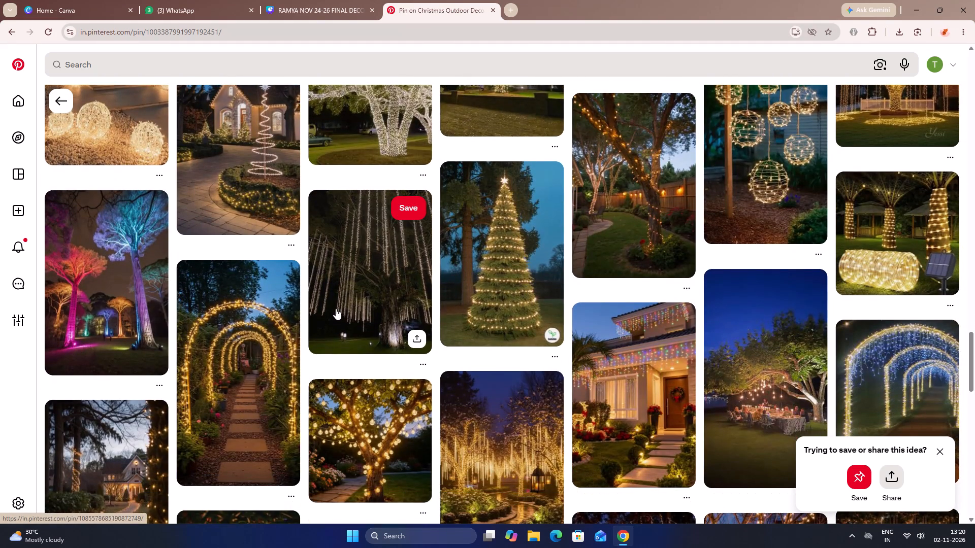
Open the hanging string lights pin and its related leafy tree with dangling lights, and examine that pin's related ideas.
left_click(380, 258)
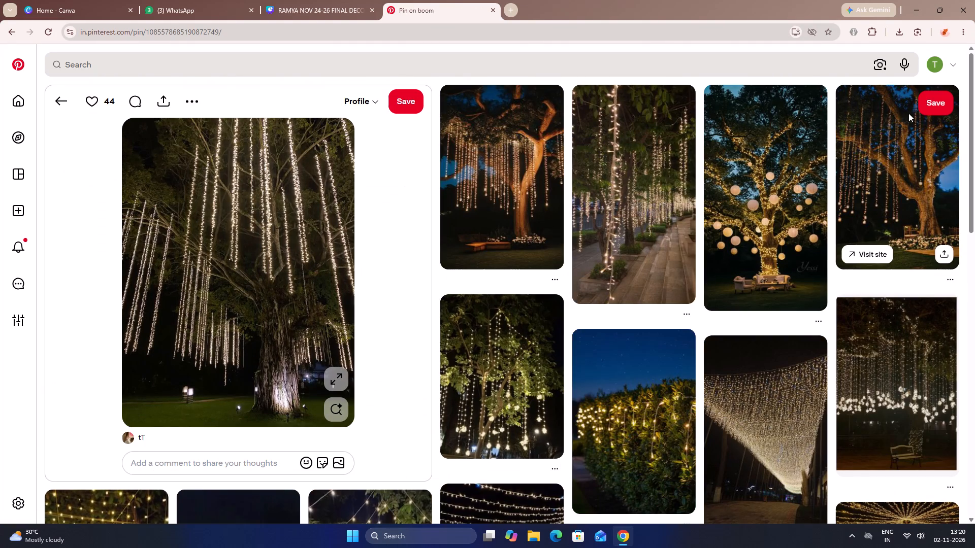
left_click(467, 380)
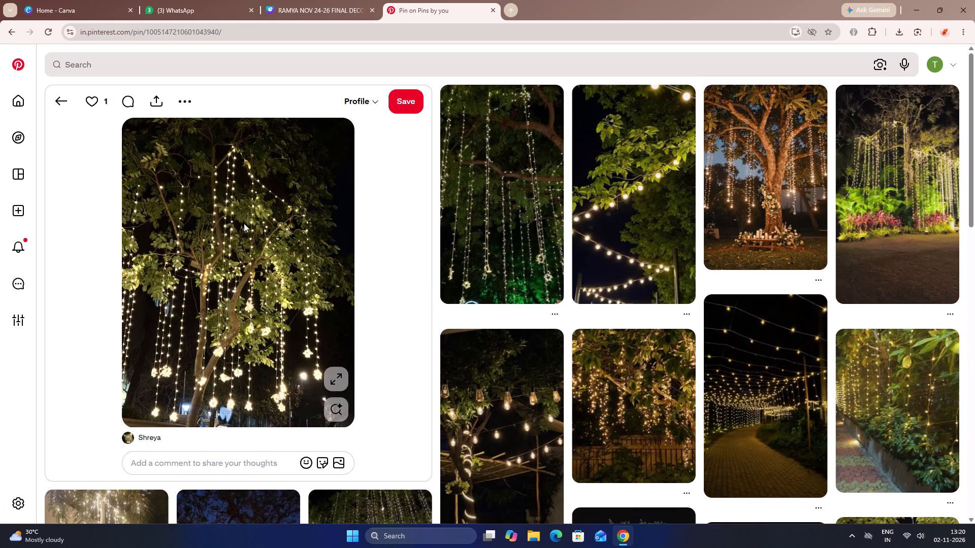
scroll(244, 223, "down", 4)
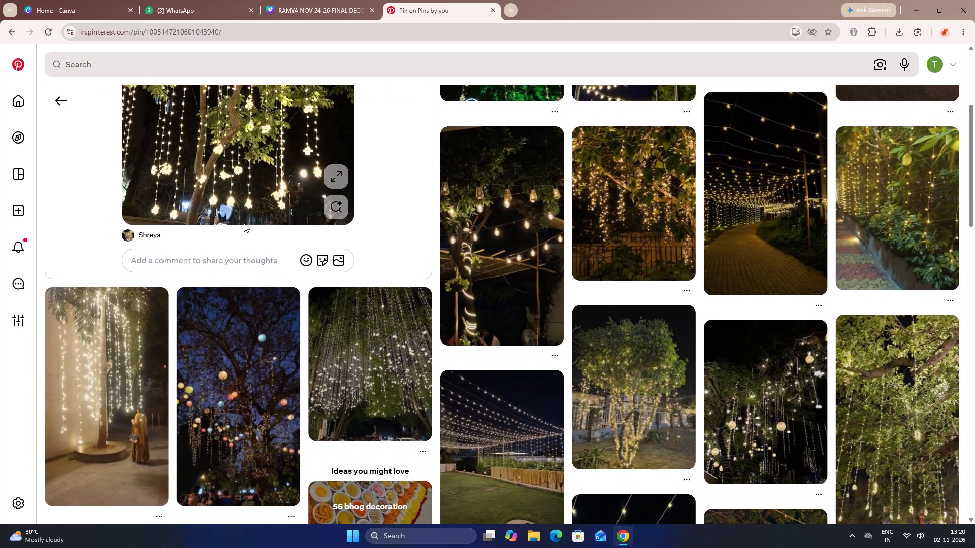
scroll(244, 223, "down", 4)
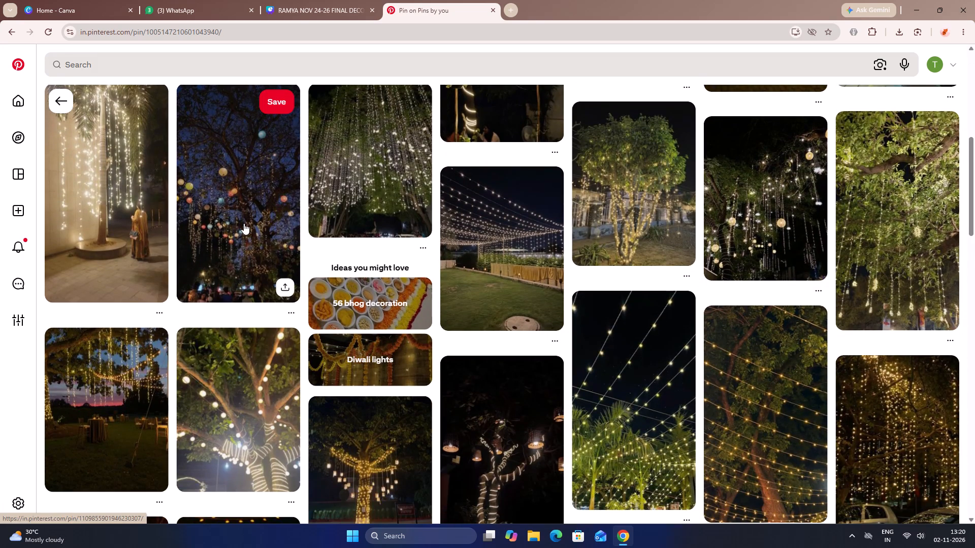
scroll(244, 223, "down", 2)
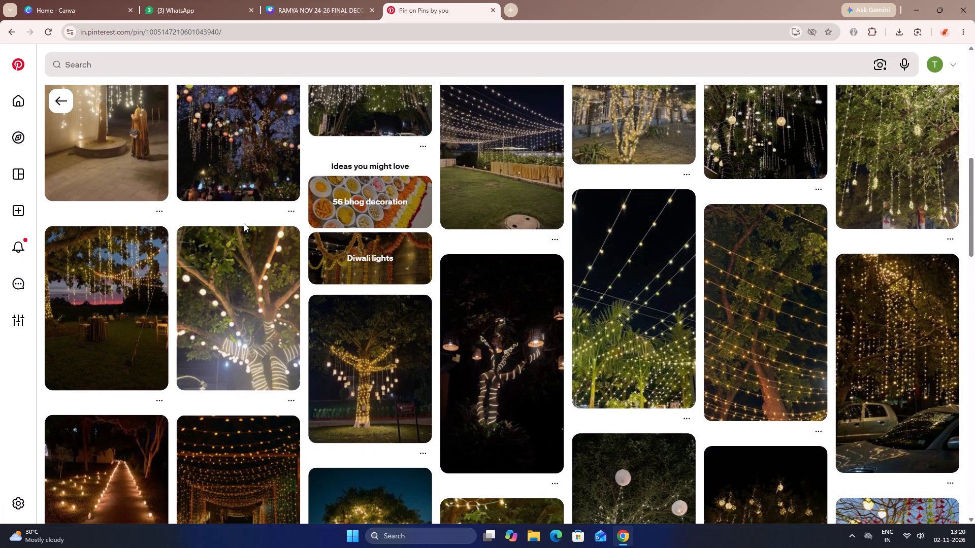
scroll(244, 223, "up", 11)
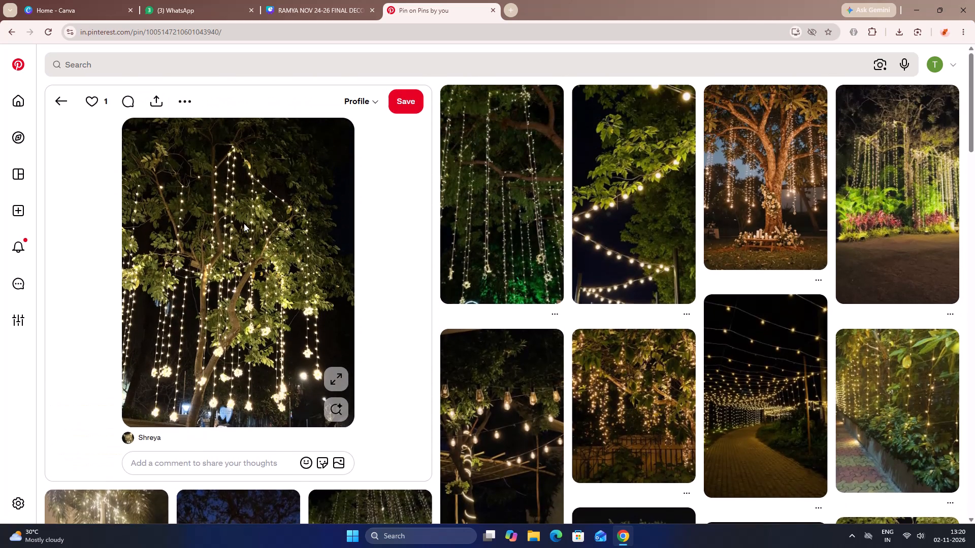
Copy the pin photo of the leafy tree with dangling lights and place it in the right half of page 10.
right_click(244, 218)
left_click(280, 265)
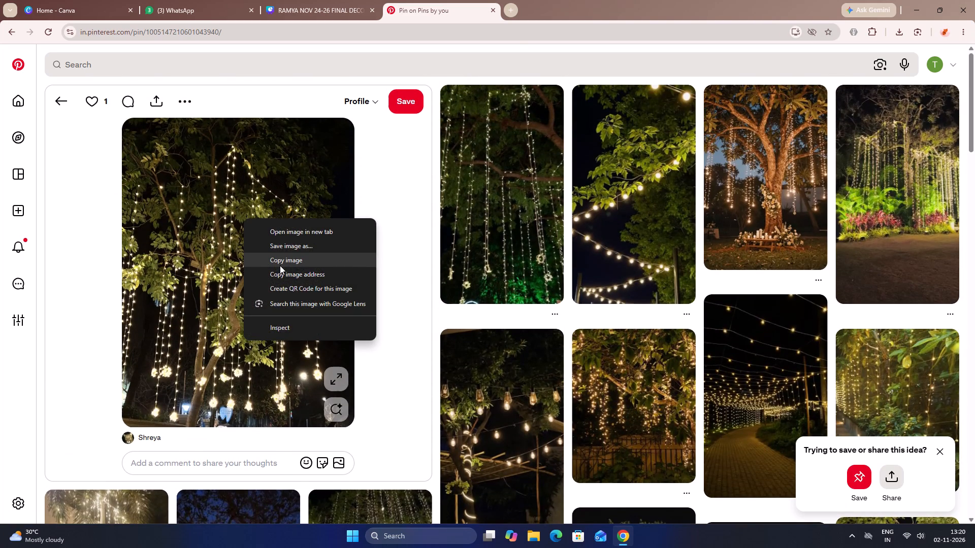
left_click(312, 13)
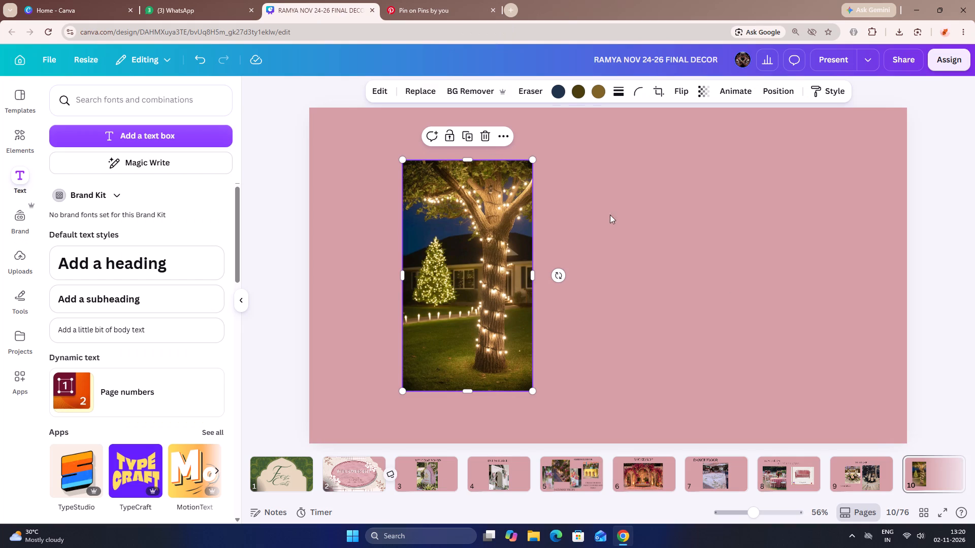
key("ctrl+v")
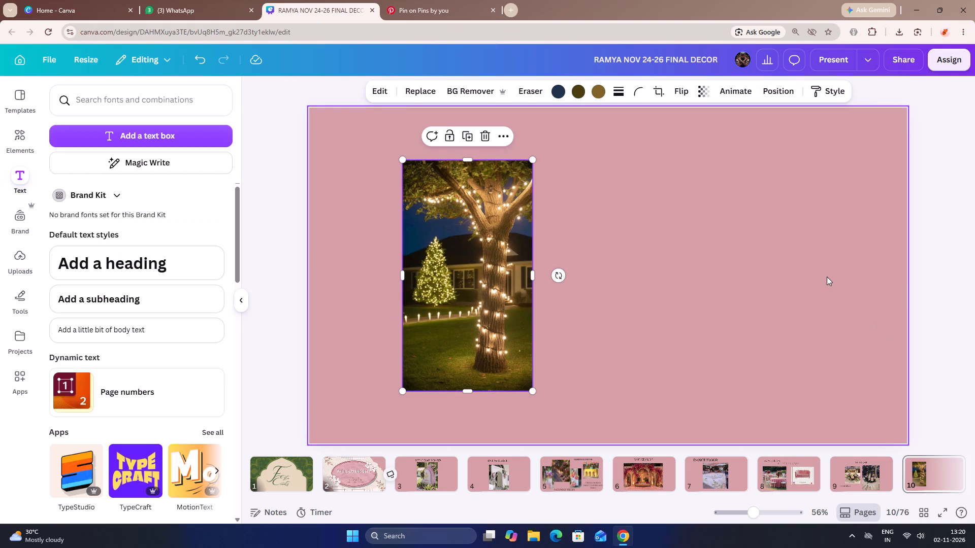
left_click_drag(576, 284, 726, 258)
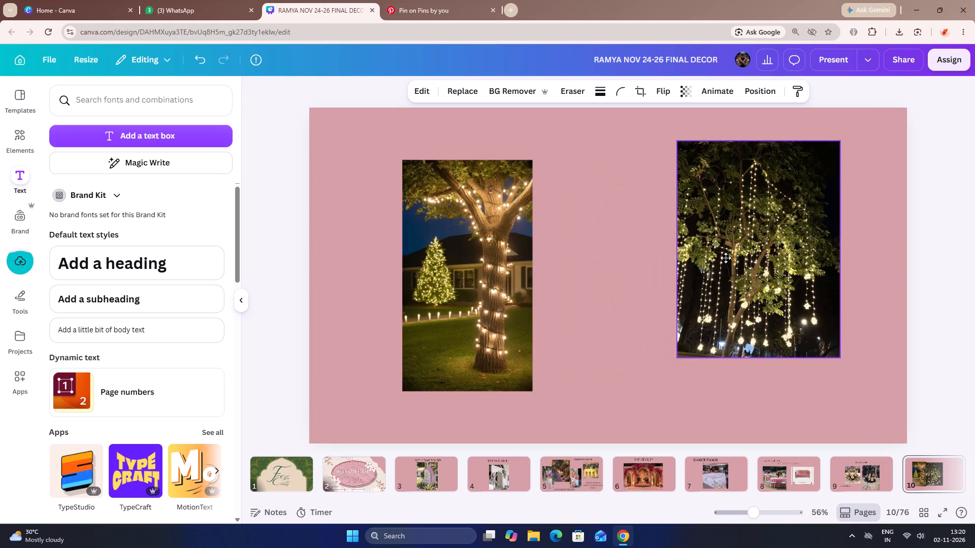
left_click_drag(726, 258, 684, 299)
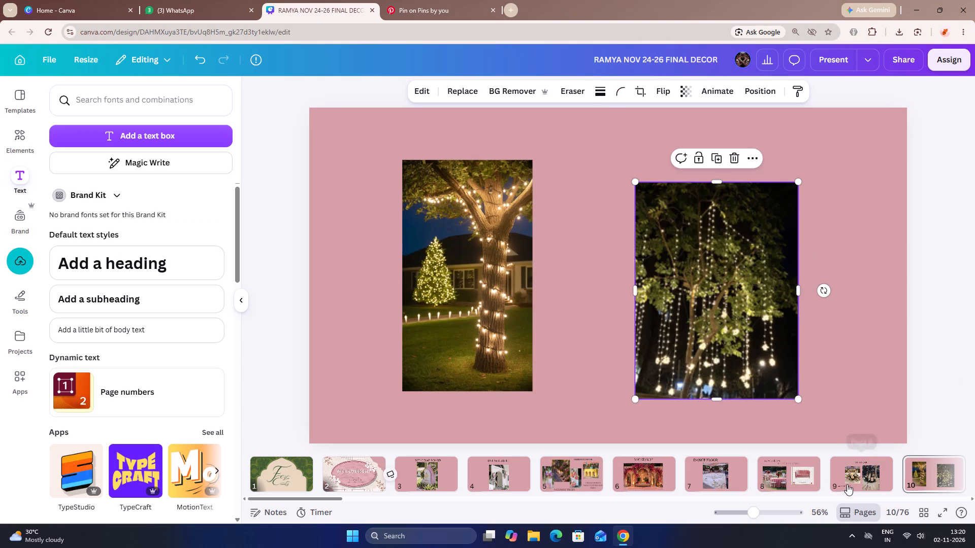
On page 11, move the DJ FLEX heading near the page's upper edge and the DJ booth photo beneath it in the right half.
left_click(861, 478)
left_click(942, 478)
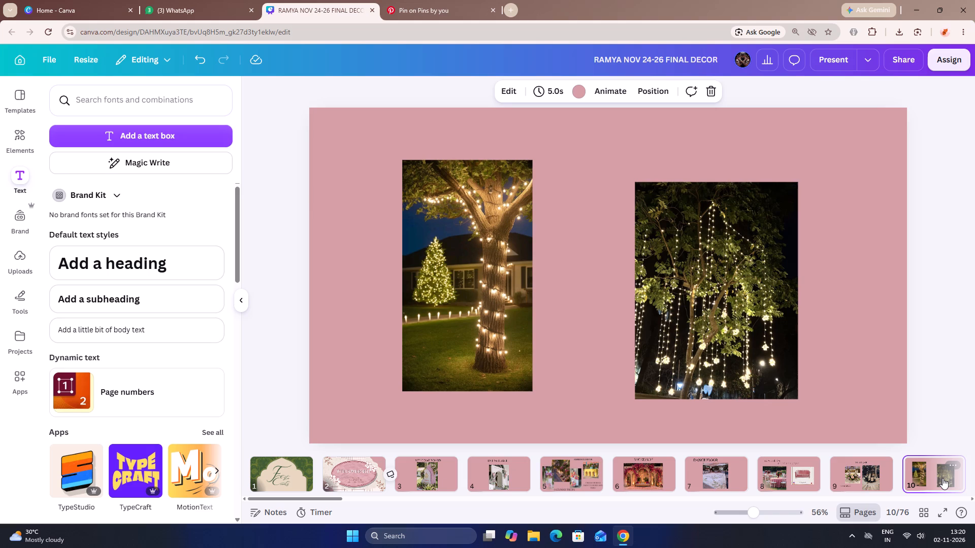
key("Right")
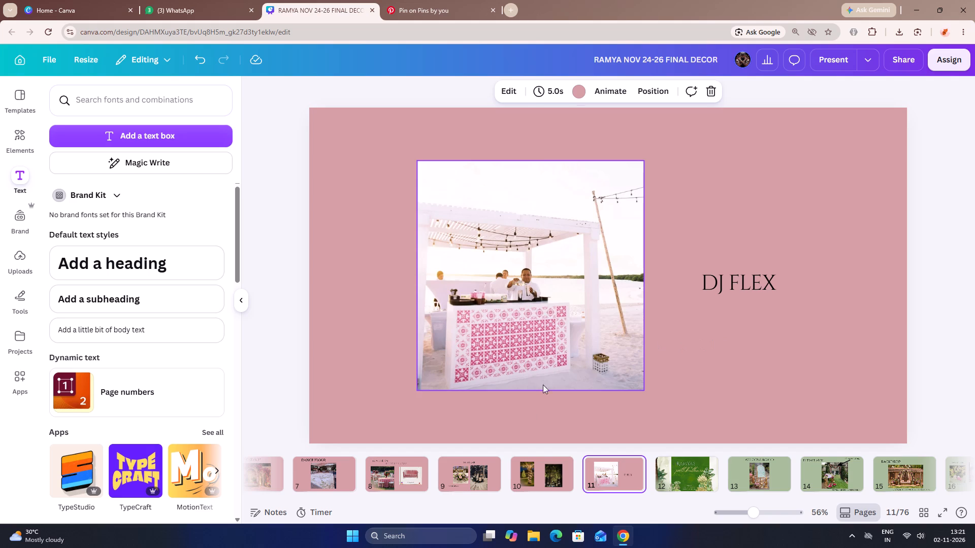
left_click_drag(775, 292, 807, 252)
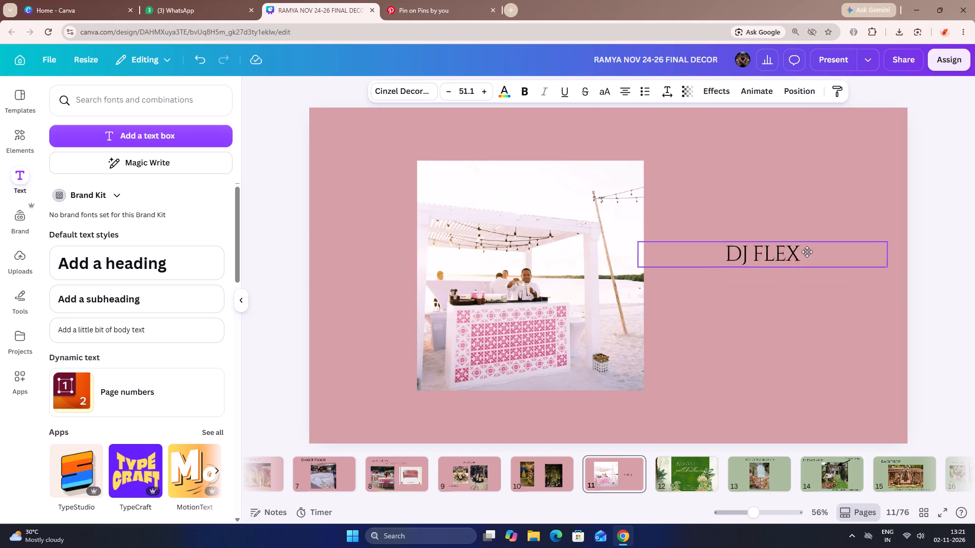
left_click_drag(807, 252, 773, 156)
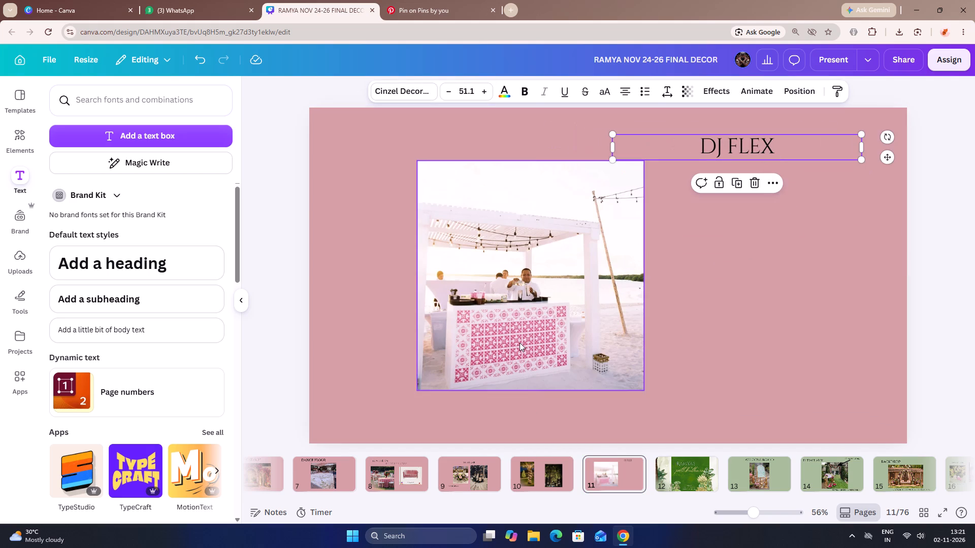
left_click_drag(519, 342, 718, 352)
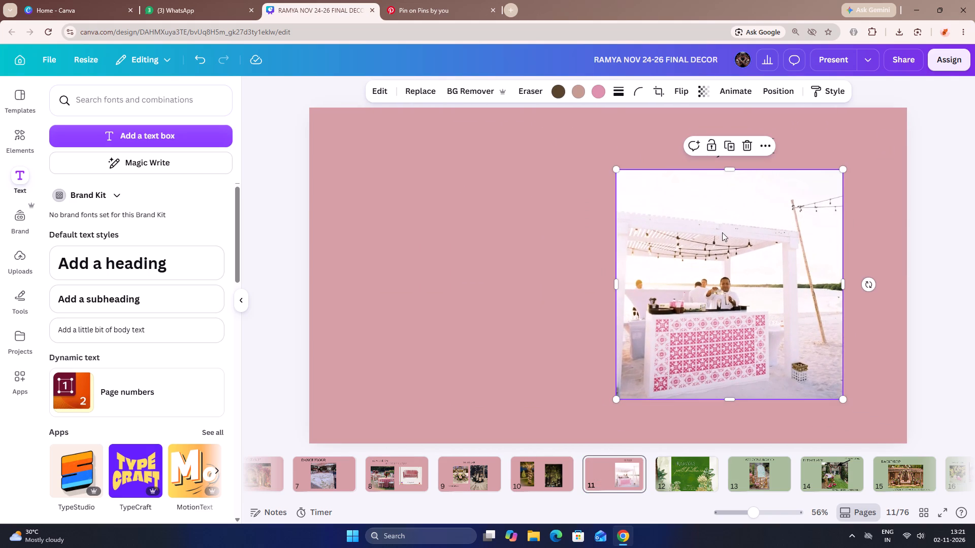
Move the dangling tree lights photo from page 10 to the left half of page 11, beside the DJ booth photo.
left_click(537, 481)
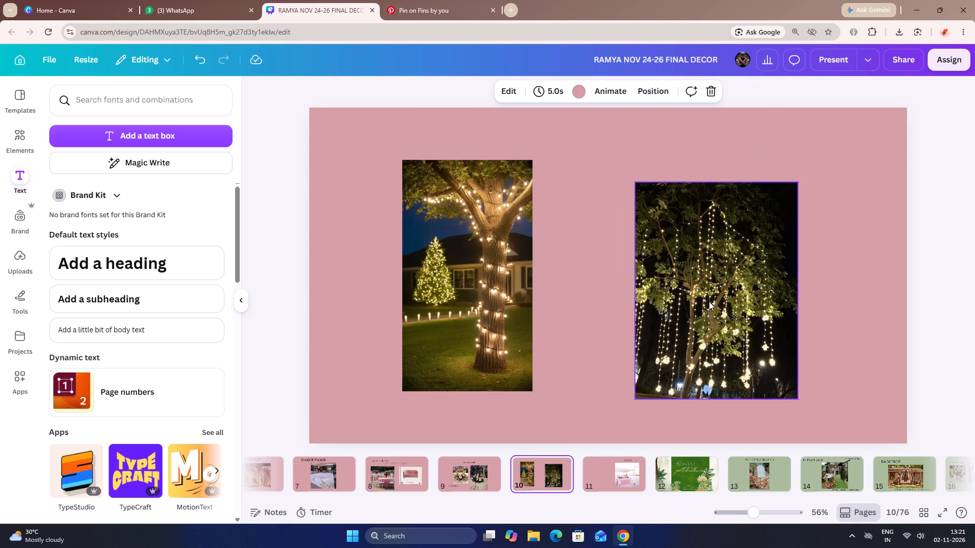
left_click_drag(751, 285, 633, 478)
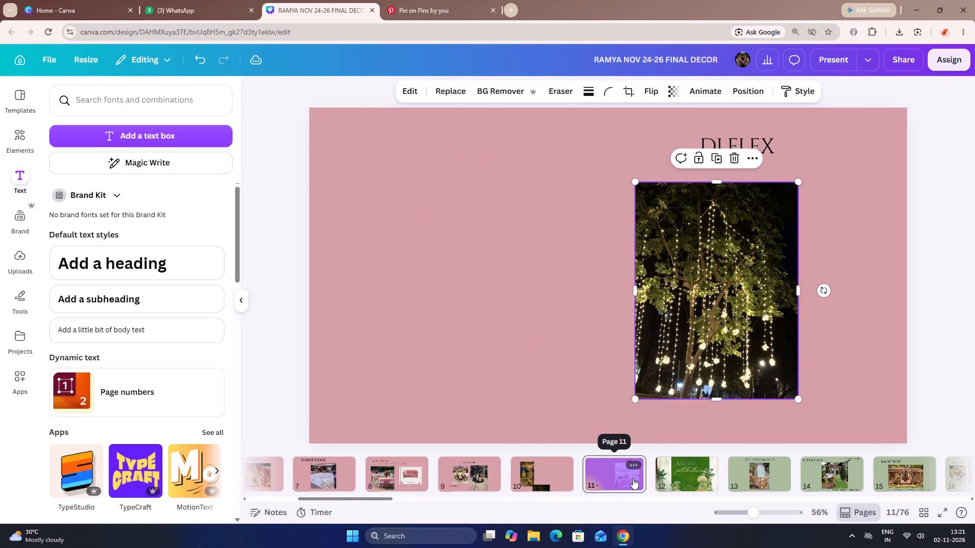
left_click_drag(726, 258, 497, 245)
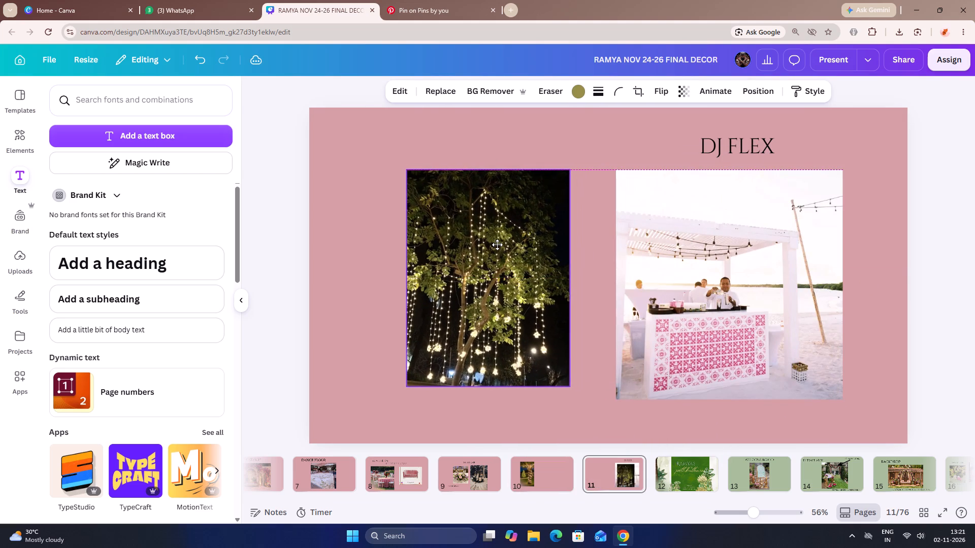
left_click_drag(497, 245, 497, 245)
left_click_drag(490, 251, 479, 264)
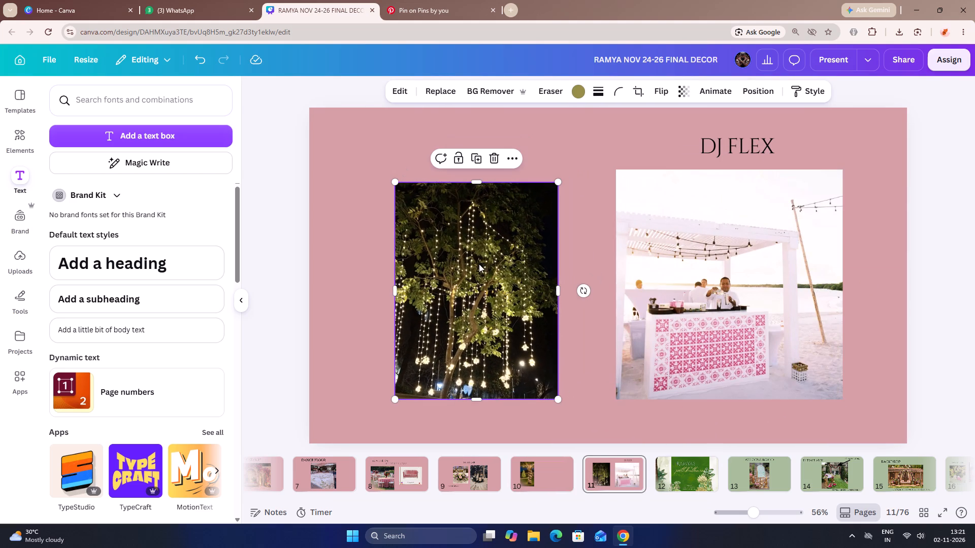
Check pages 10 and 11, then on Pinterest examine related ideas for the leafy tree pin and its dangling star lights pin.
left_click(561, 488)
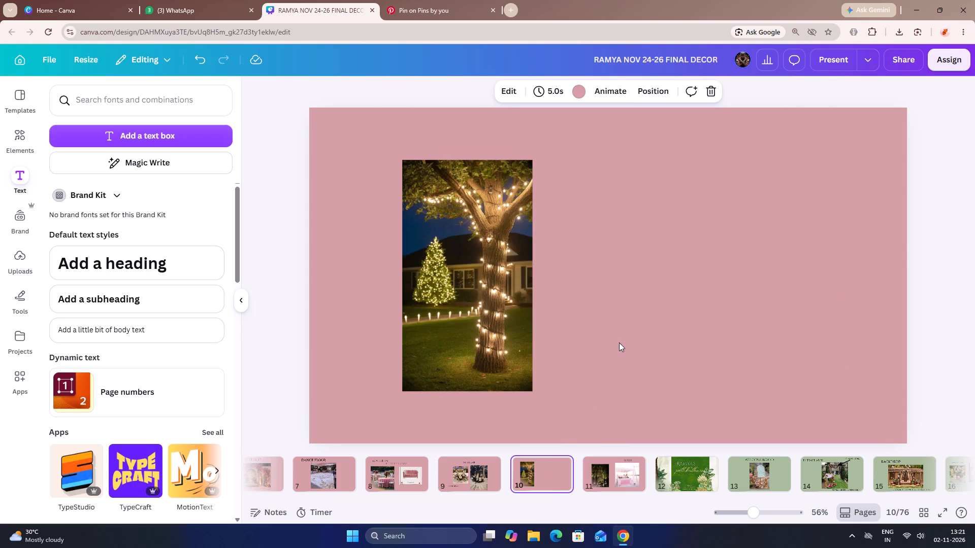
left_click(606, 484)
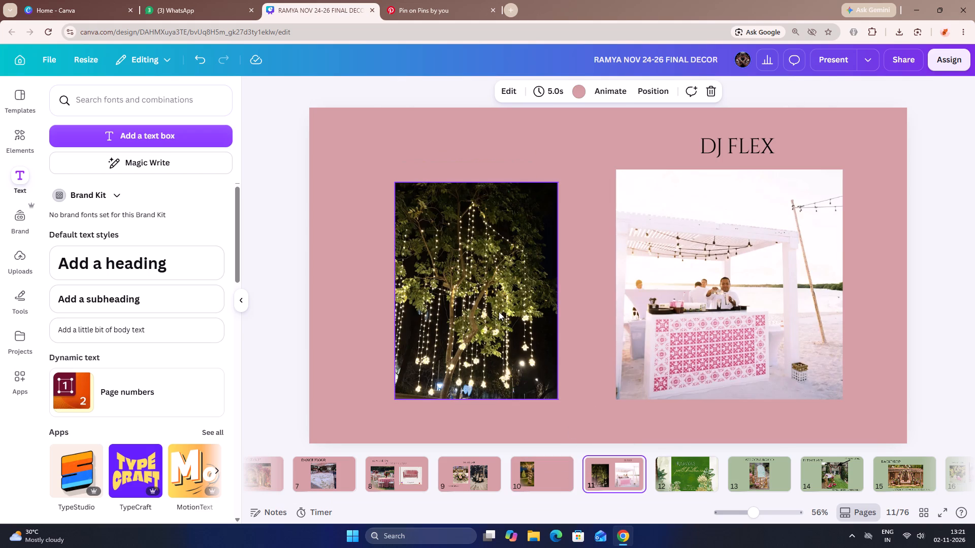
left_click(448, 7)
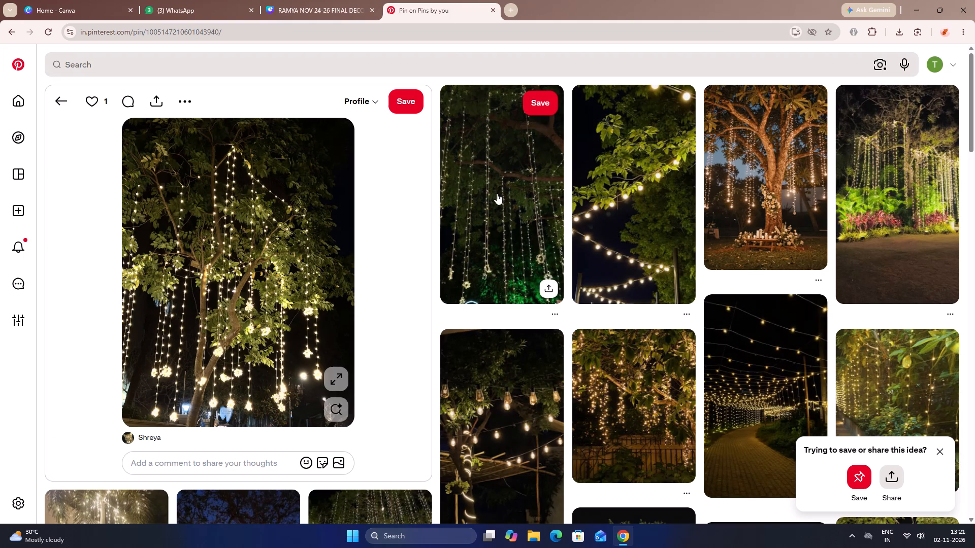
scroll(749, 280, "down", 3)
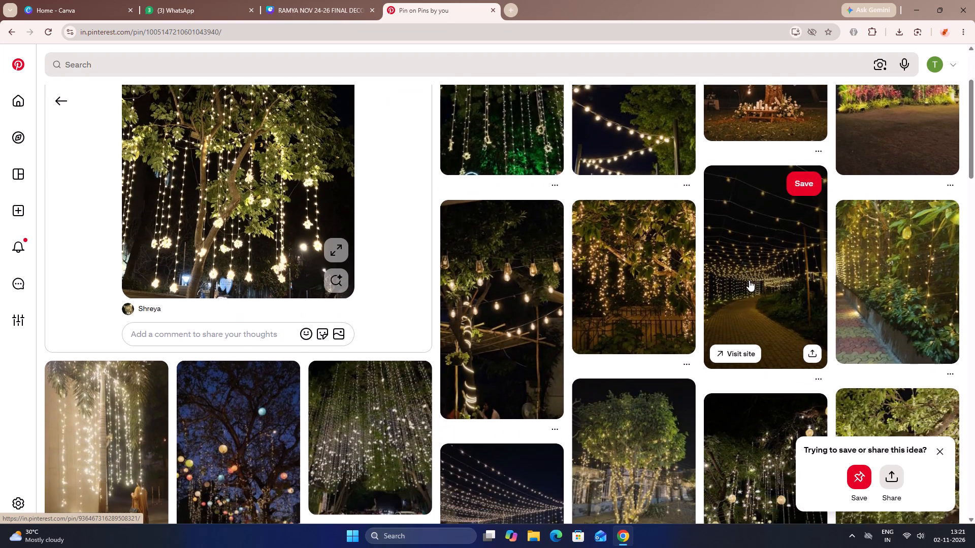
scroll(749, 280, "up", 4)
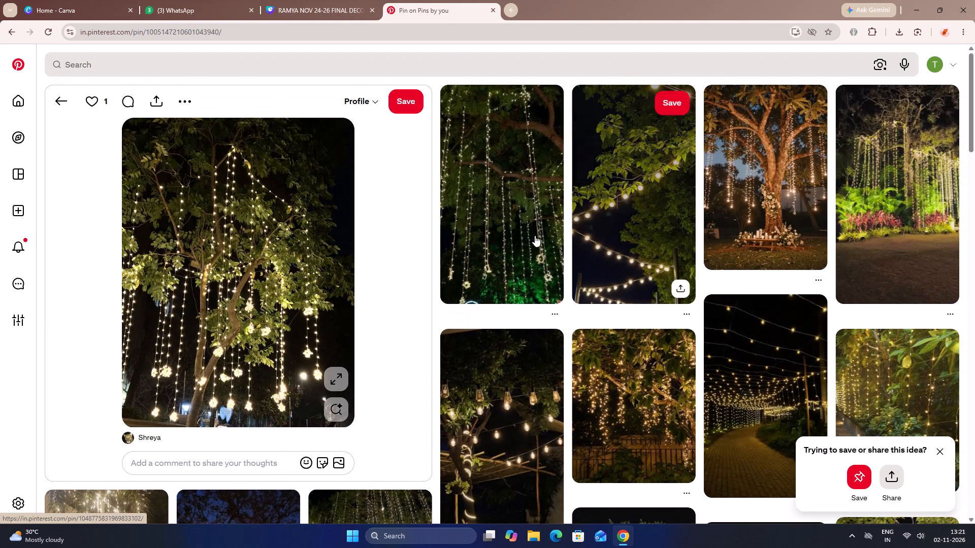
left_click(535, 235)
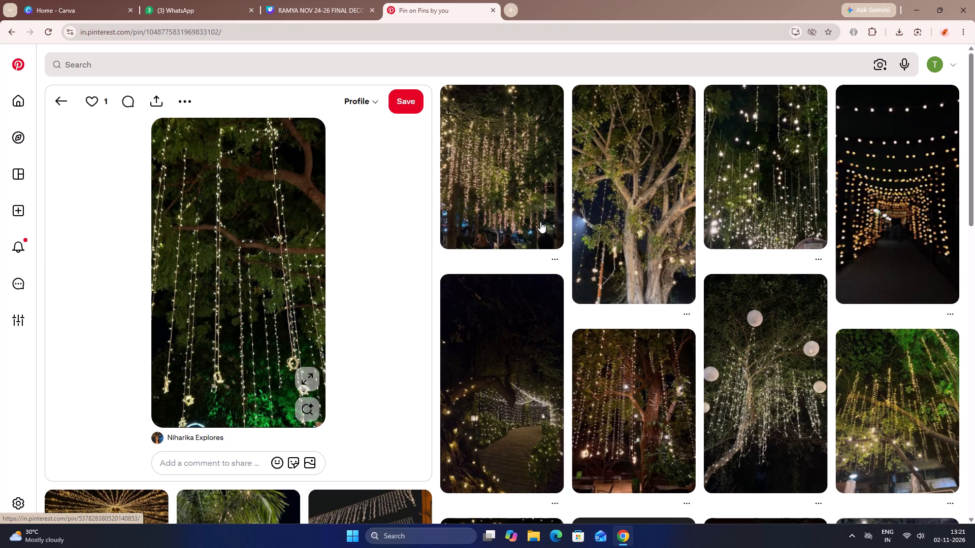
scroll(540, 222, "down", 5)
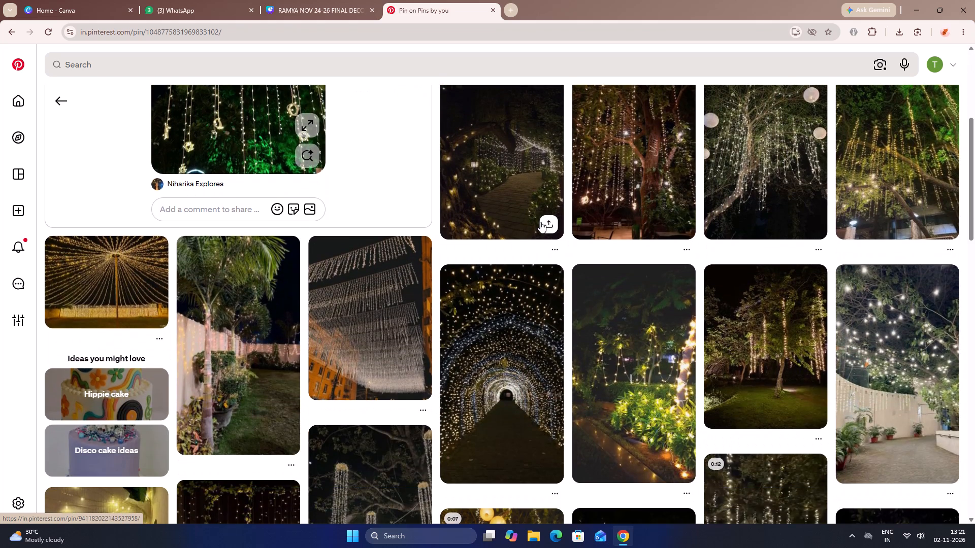
scroll(540, 222, "down", 5)
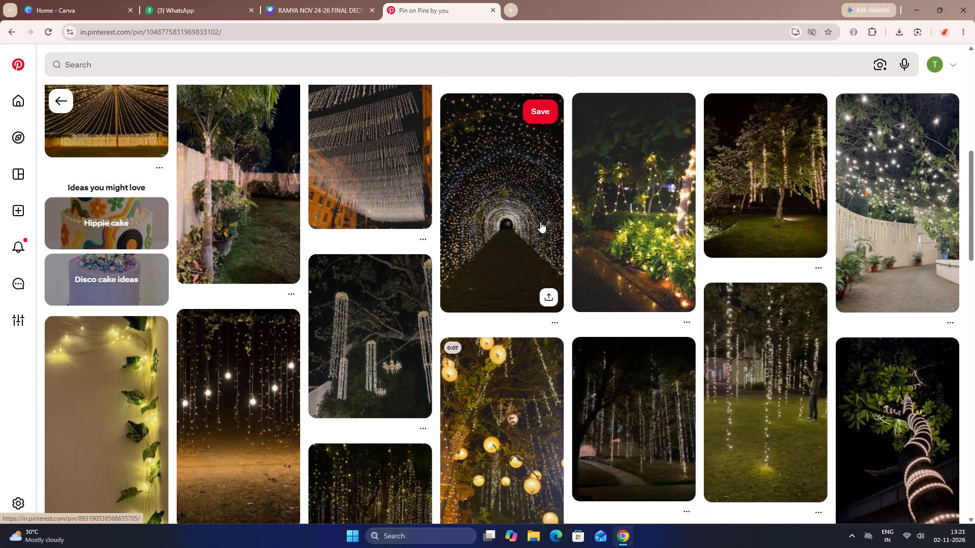
scroll(540, 222, "down", 3)
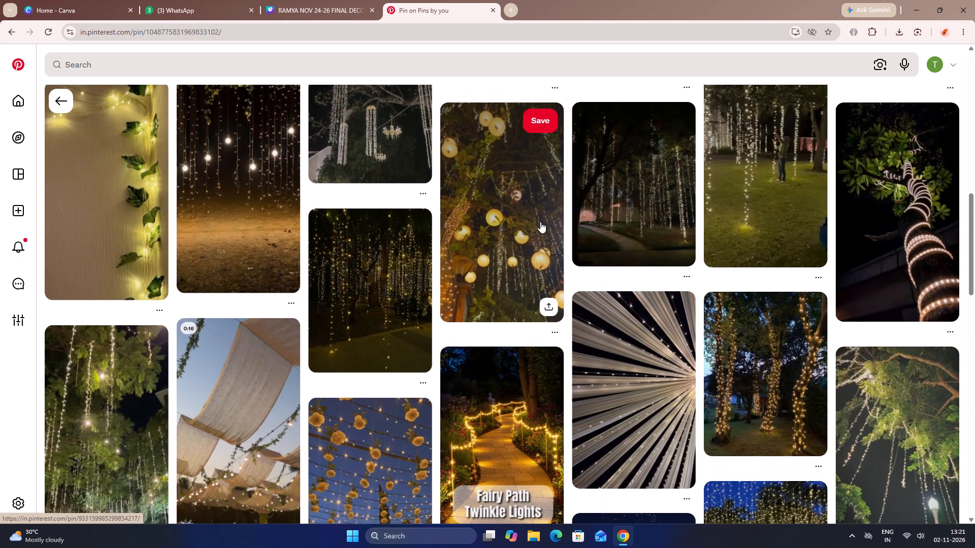
scroll(540, 222, "down", 6)
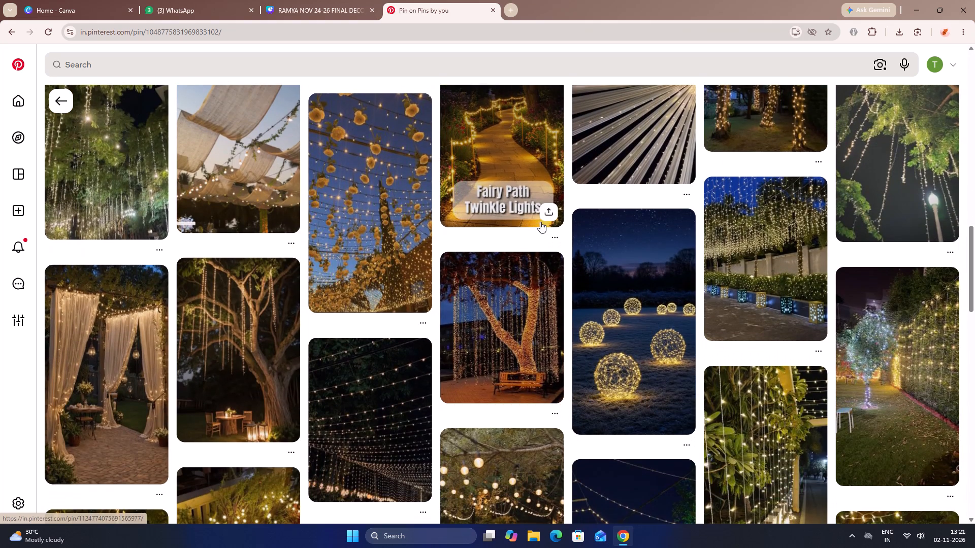
Open the backyard fairy light tree pin, then its related glowing tree with candle lanterns, and copy that lantern photo.
left_click(259, 333)
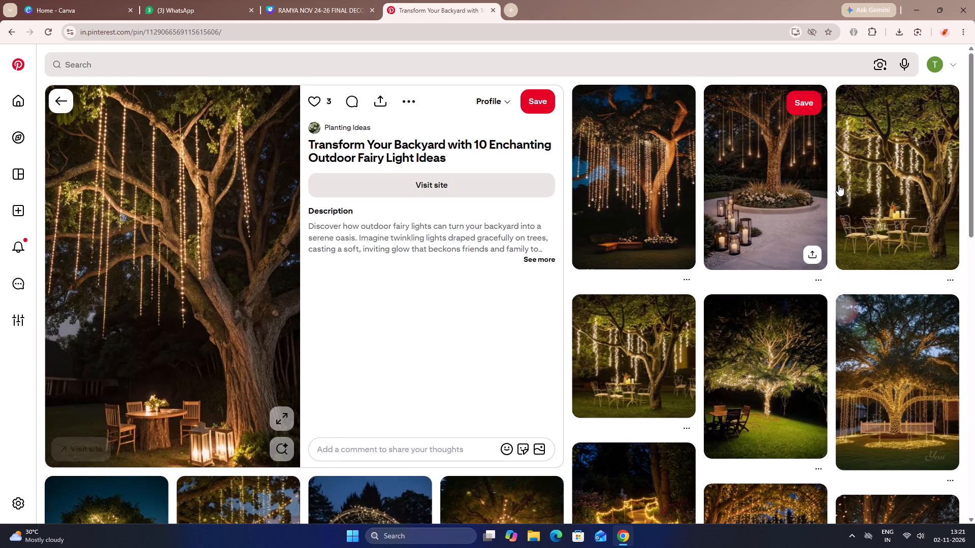
left_click(761, 177)
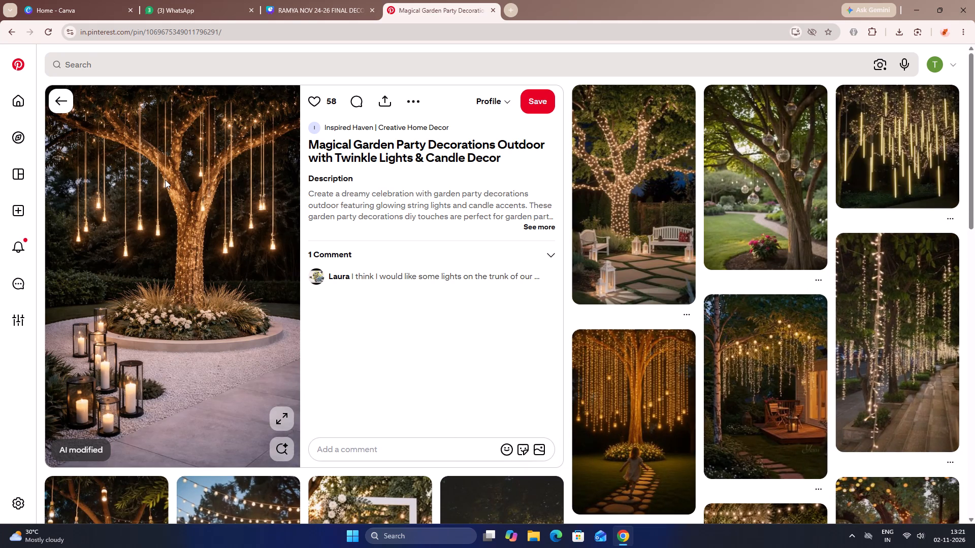
right_click(165, 180)
left_click(192, 222)
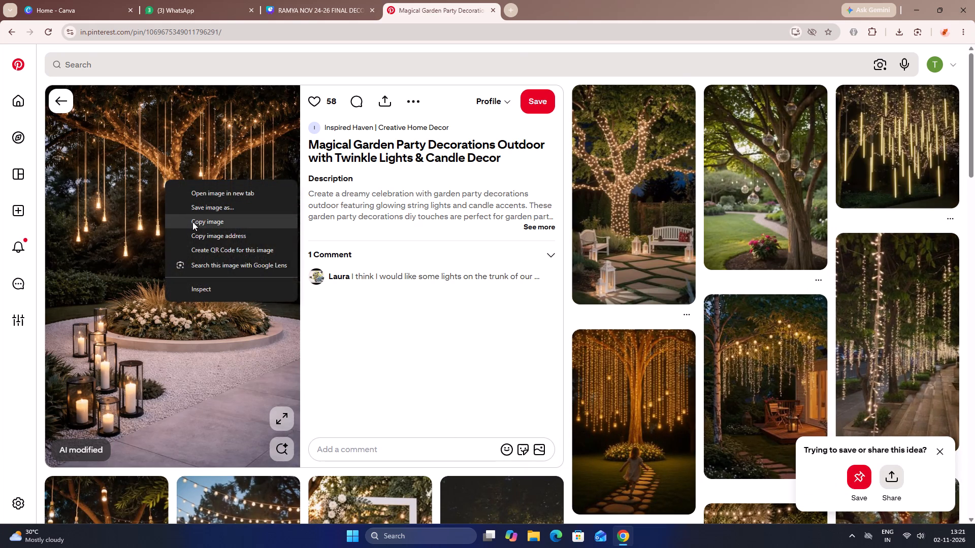
In the Canva presentation, move the dangling tree lights photo from page 11 to the right half of page 10.
left_click(340, 1)
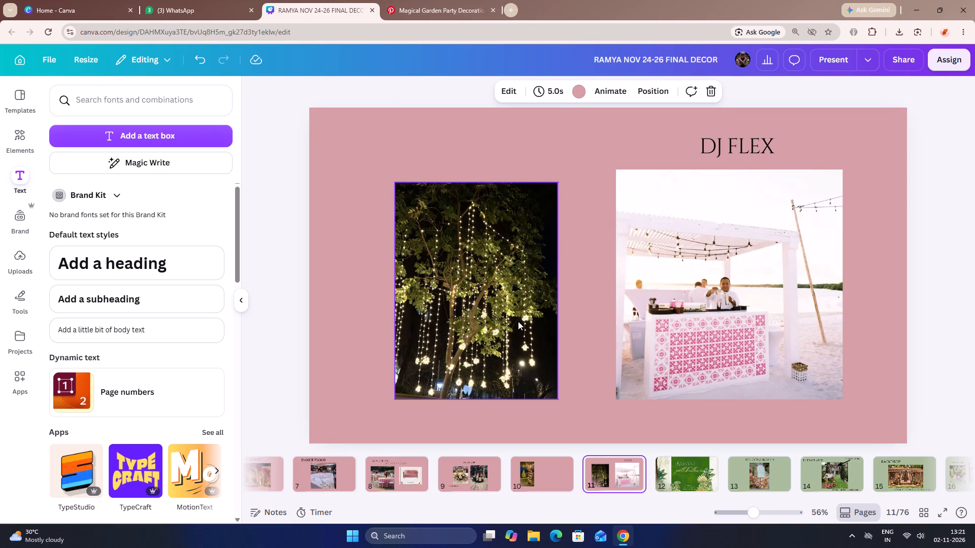
left_click_drag(487, 300, 542, 478)
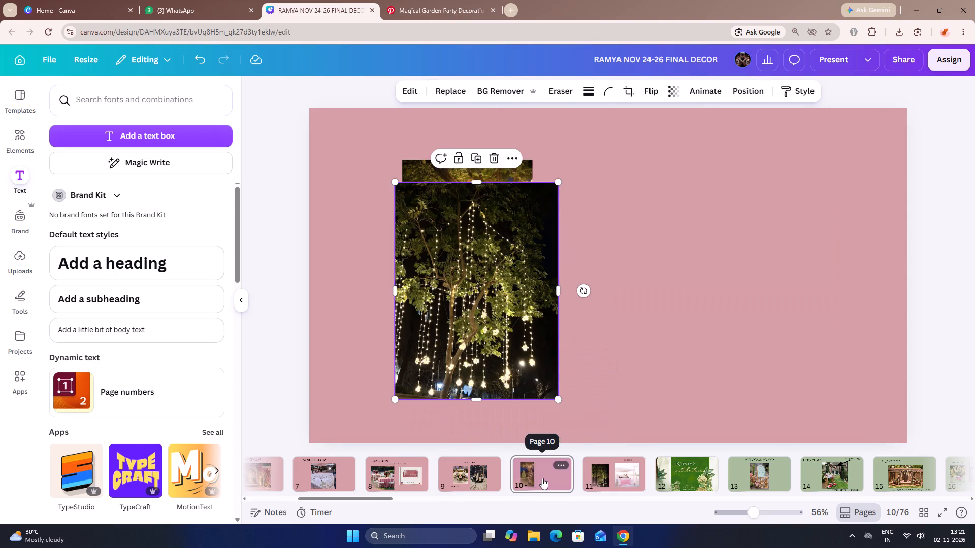
left_click_drag(508, 287, 763, 287)
Paste the glowing tree and candle lanterns photo on page 11 and place it in the left half, beside the DJ booth photo.
left_click(619, 486)
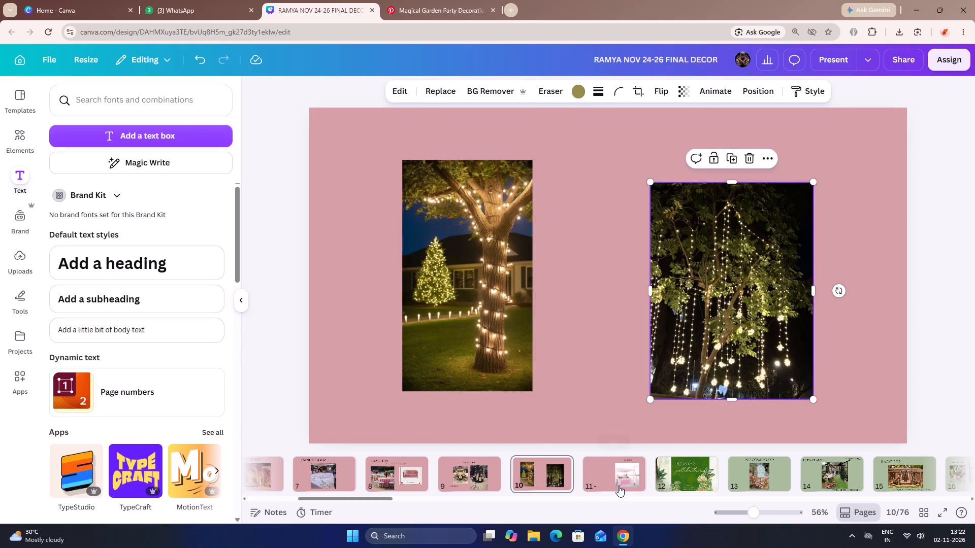
key("ctrl+v")
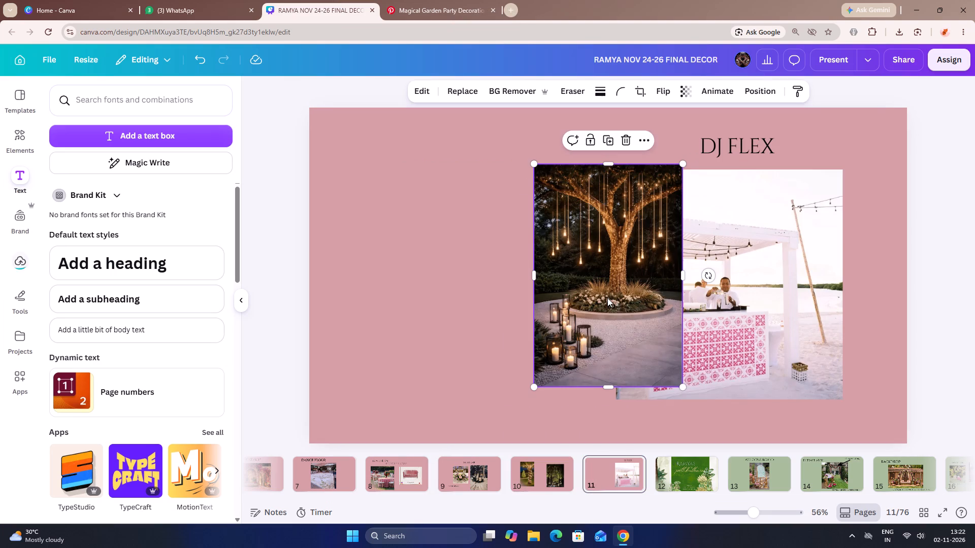
left_click_drag(601, 232, 461, 229)
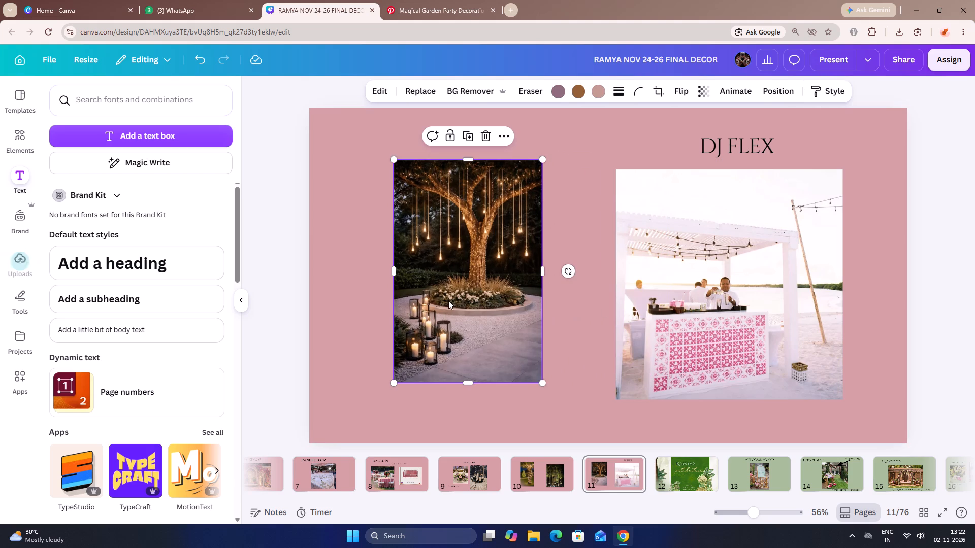
On page 10, shift the wrapped tree trunk photo slightly lower so its bottom edge aligns with the dangling lights photo.
left_click(549, 467)
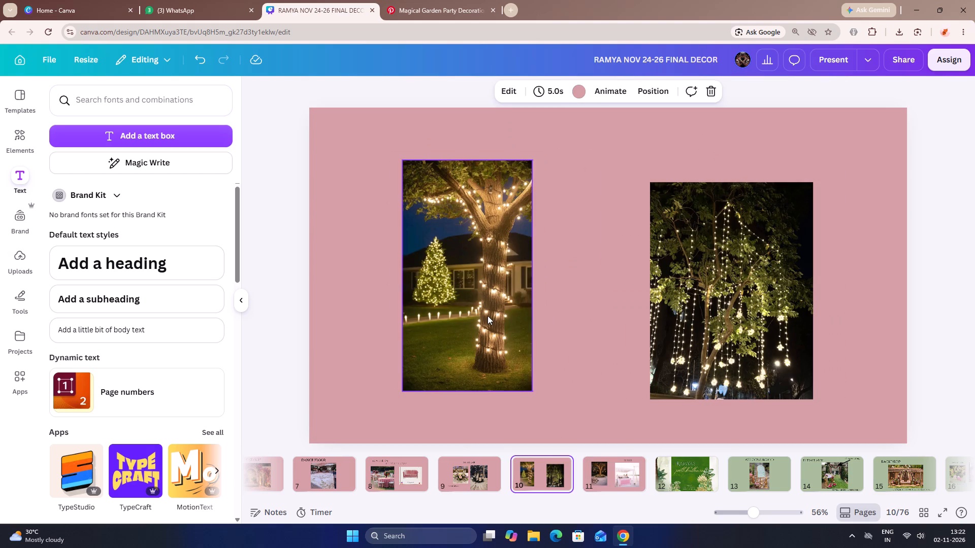
left_click_drag(487, 316, 500, 323)
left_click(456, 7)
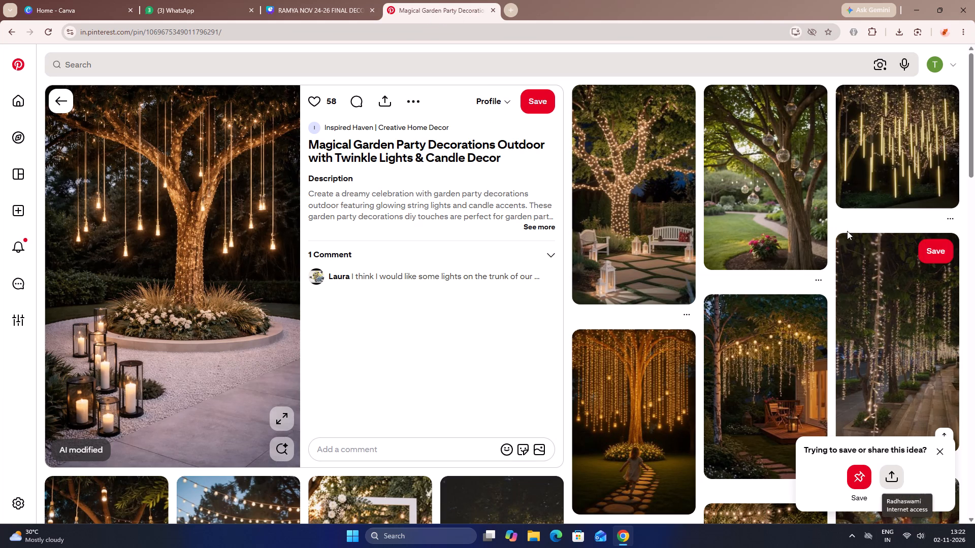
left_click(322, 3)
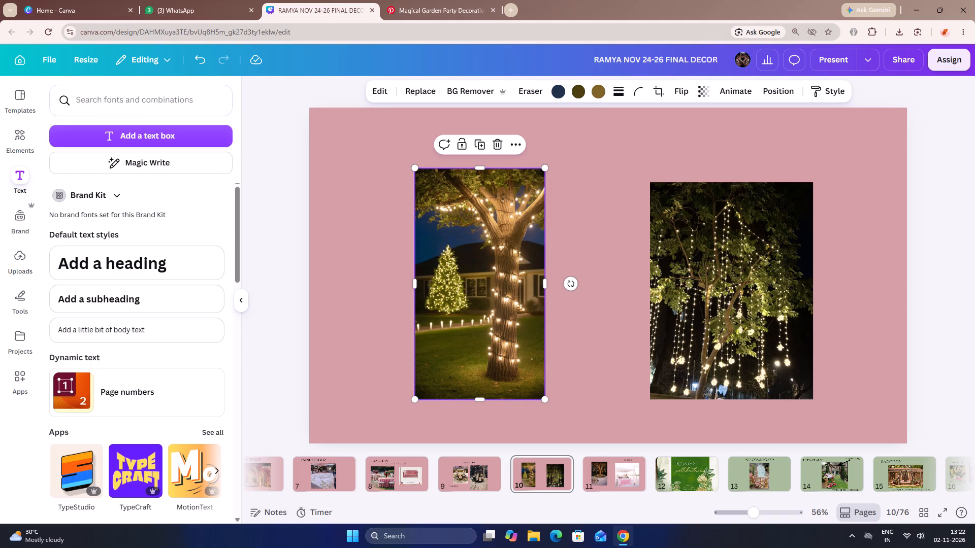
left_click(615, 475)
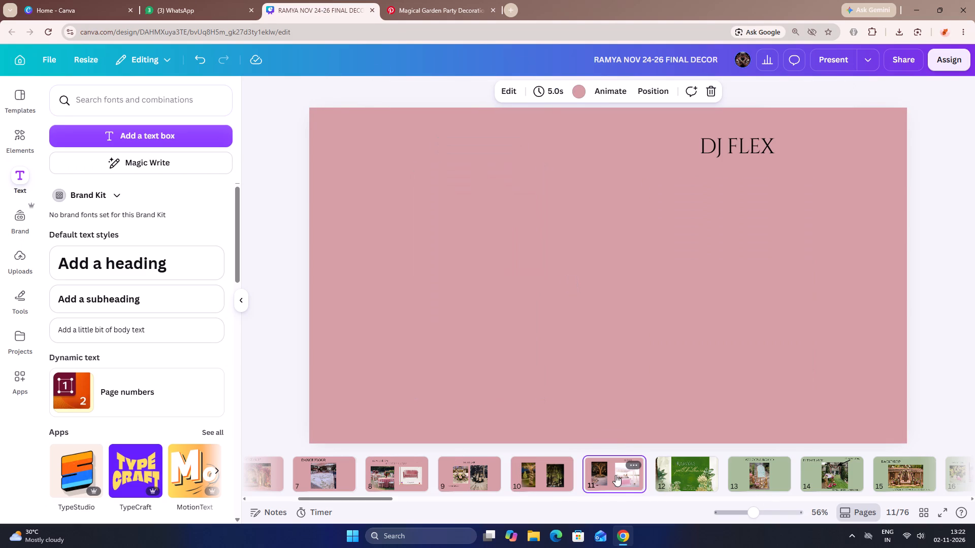
On page 9, TABLE DECOR, trim a thin strip off the right edge of the lantern centerpiece photo.
left_click(446, 475)
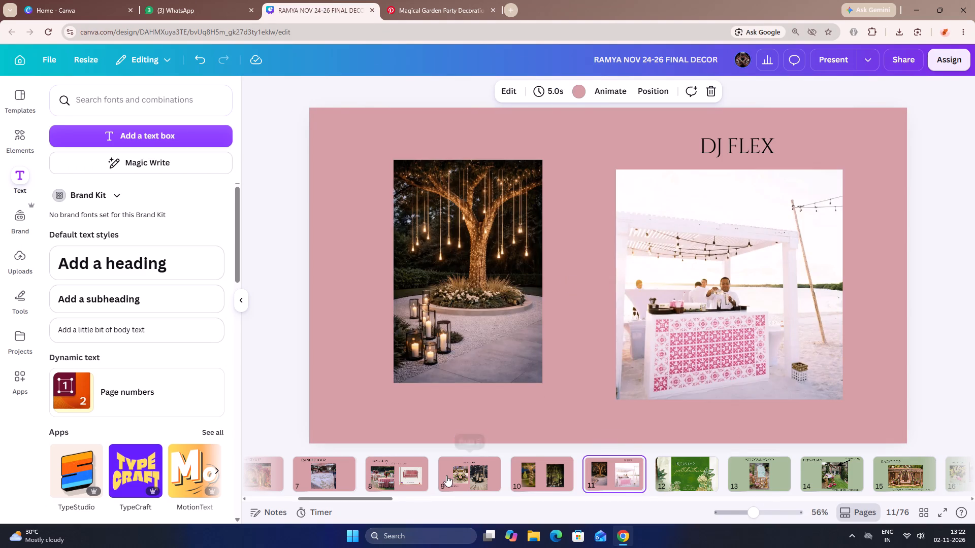
right_click_drag(446, 477, 449, 530)
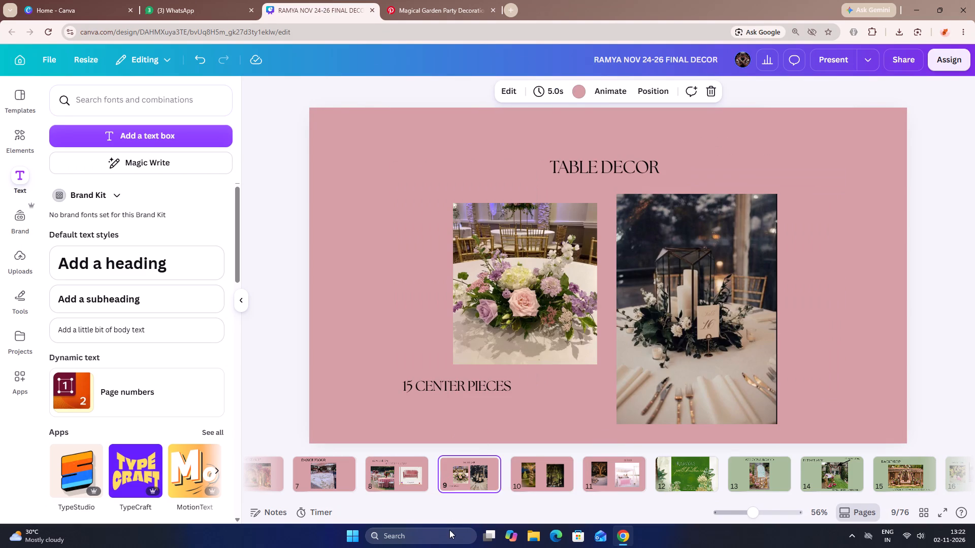
right_click_drag(449, 530, 446, 546)
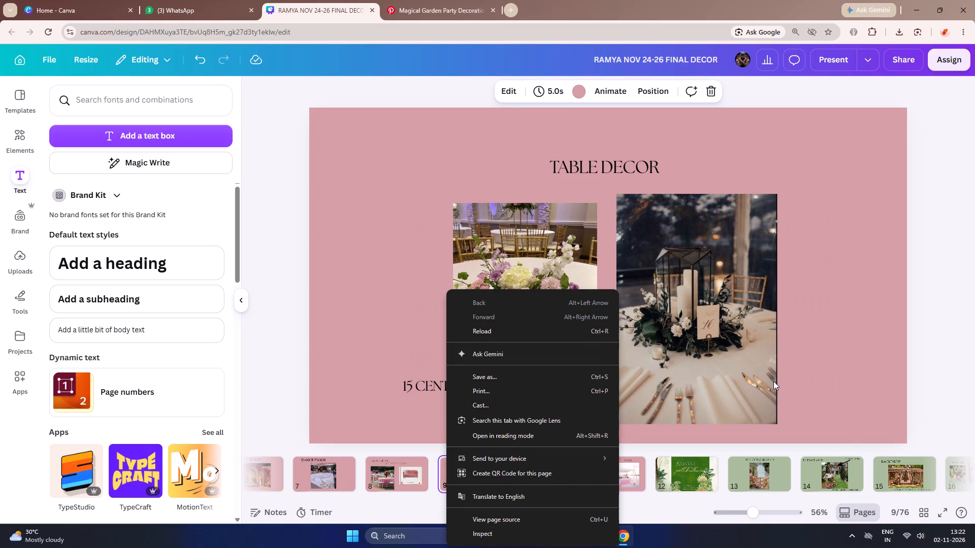
left_click(826, 409)
left_click(745, 356)
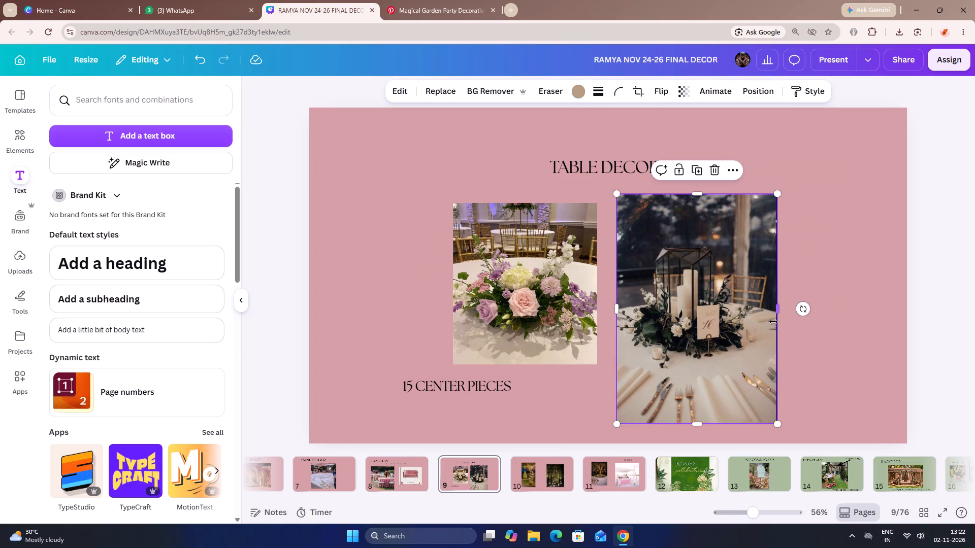
left_click(777, 312)
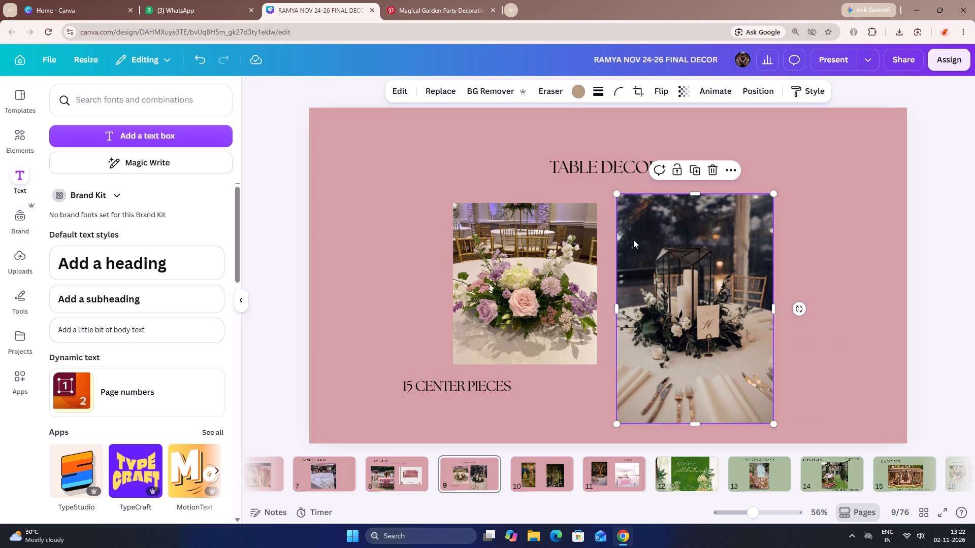
On page 11, lower the glowing tree and lanterns photo so its bottom edge aligns with the DJ booth photo.
left_click(616, 477)
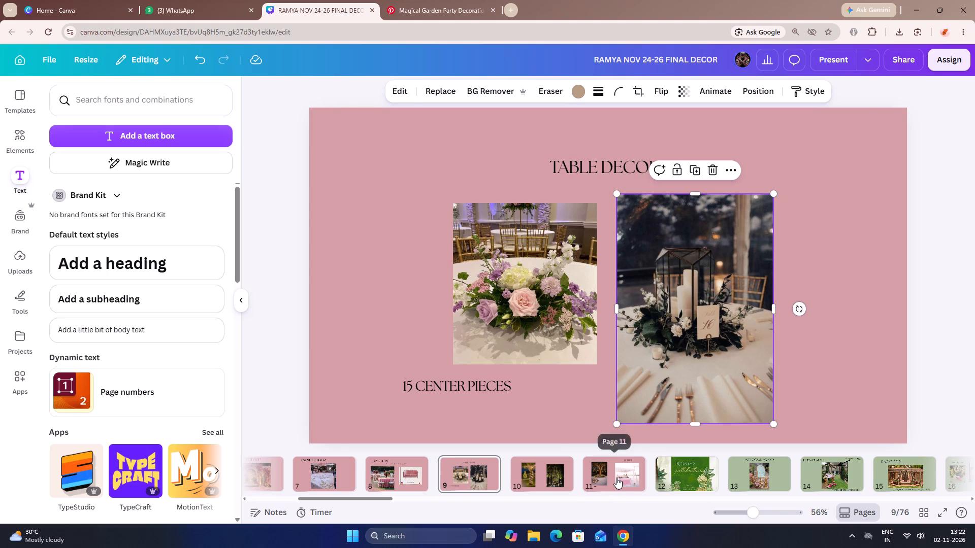
left_click_drag(447, 272, 447, 273)
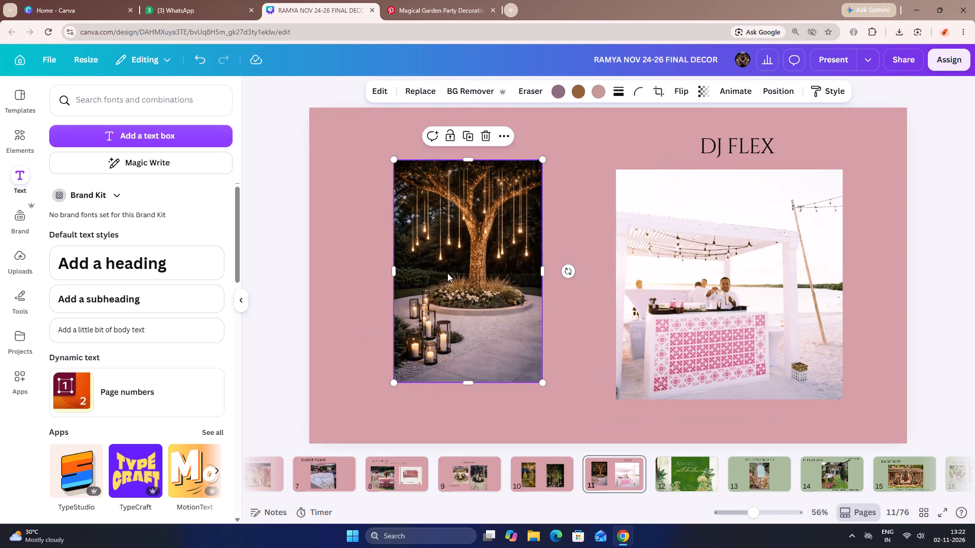
left_click_drag(447, 273, 444, 289)
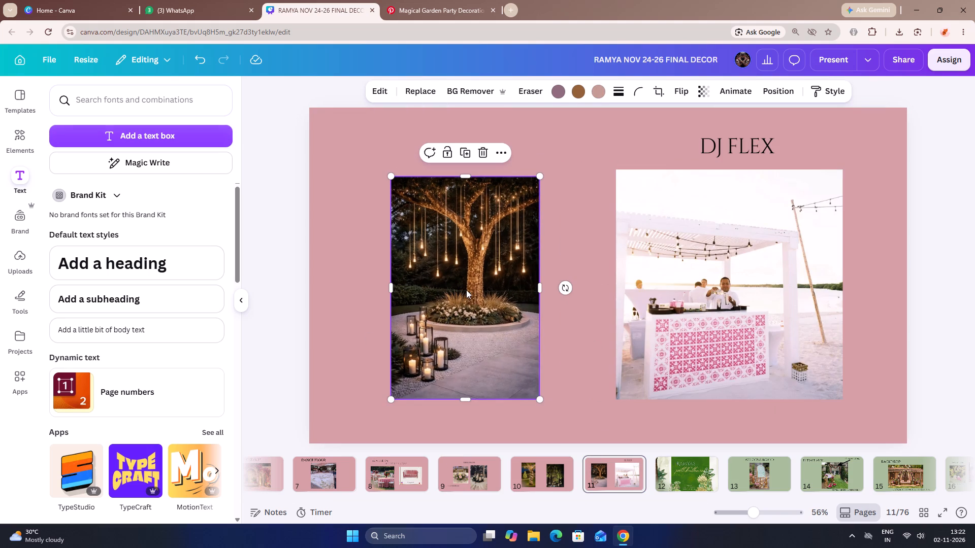
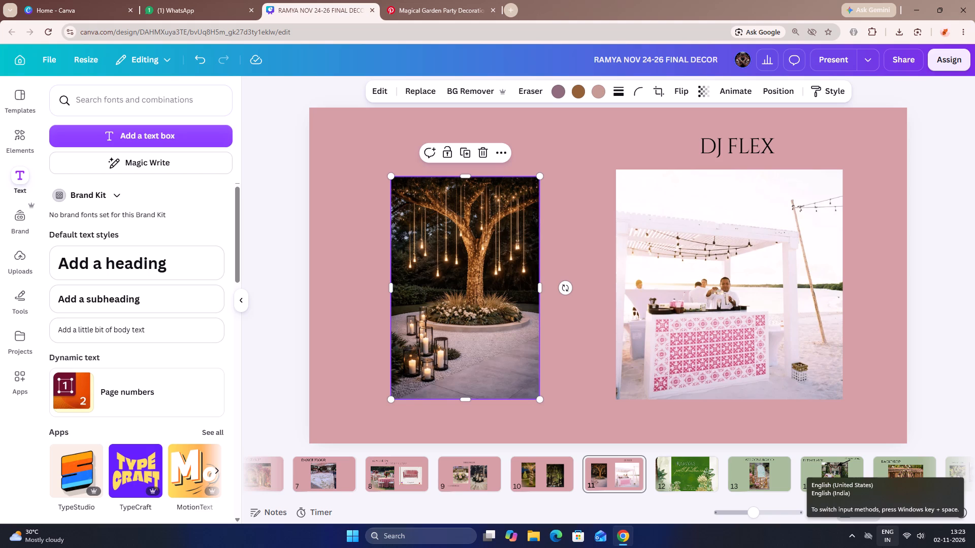
Switch to Pinterest and search from its home feed for "buffe table".
left_click(438, 14)
left_click(22, 97)
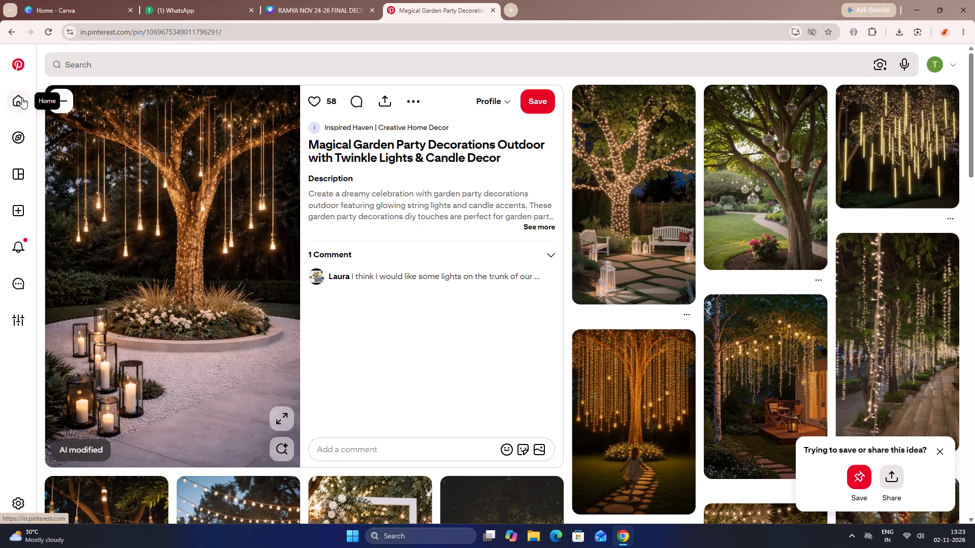
left_click(142, 68)
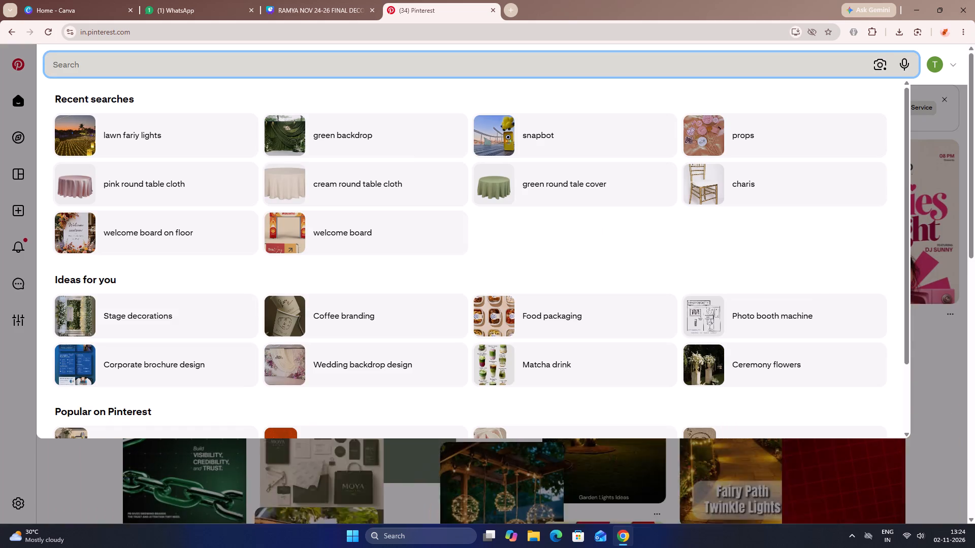
type("buff")
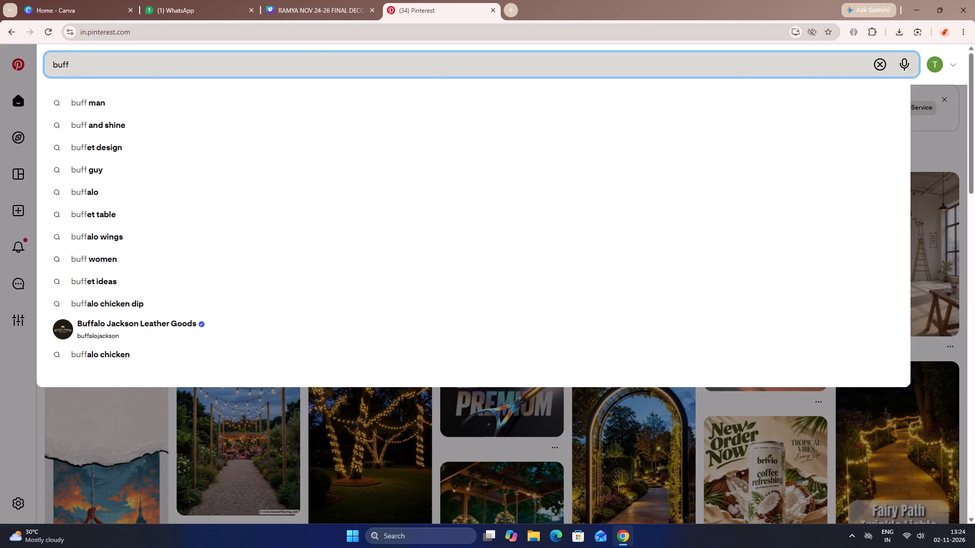
key("e")
key("space")
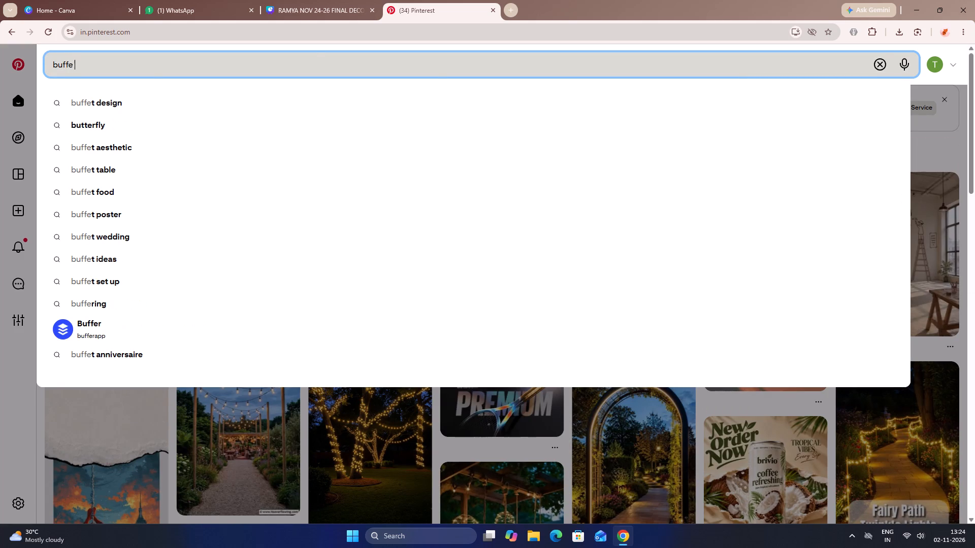
type("table")
key("space")
key("Return")
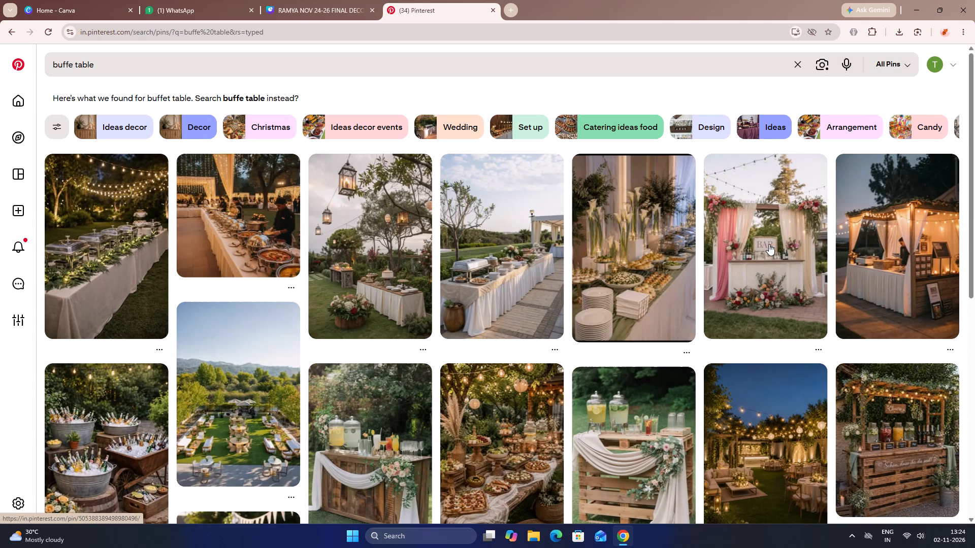
Browse the buffet table results for a suitable outdoor buffet decor reference photo.
scroll(769, 244, "down", 3)
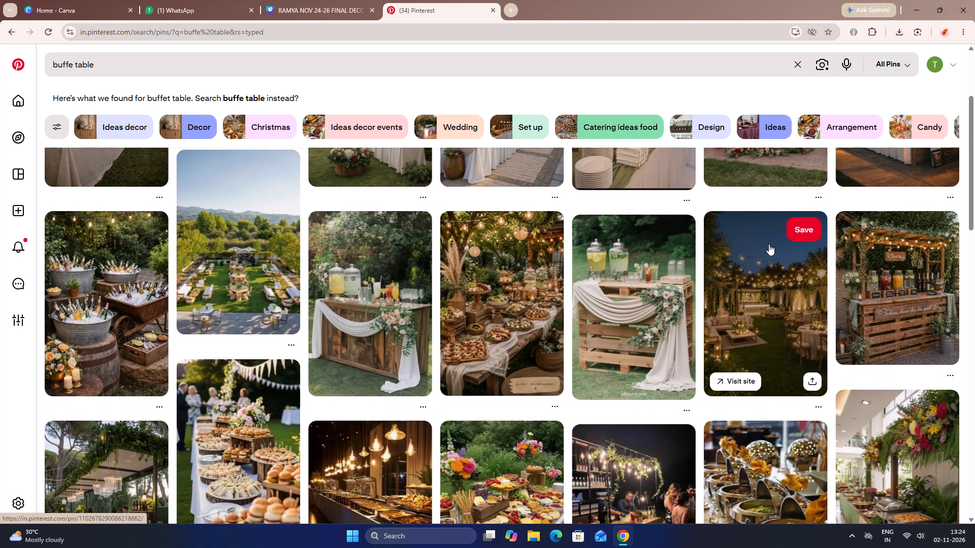
scroll(769, 244, "down", 7)
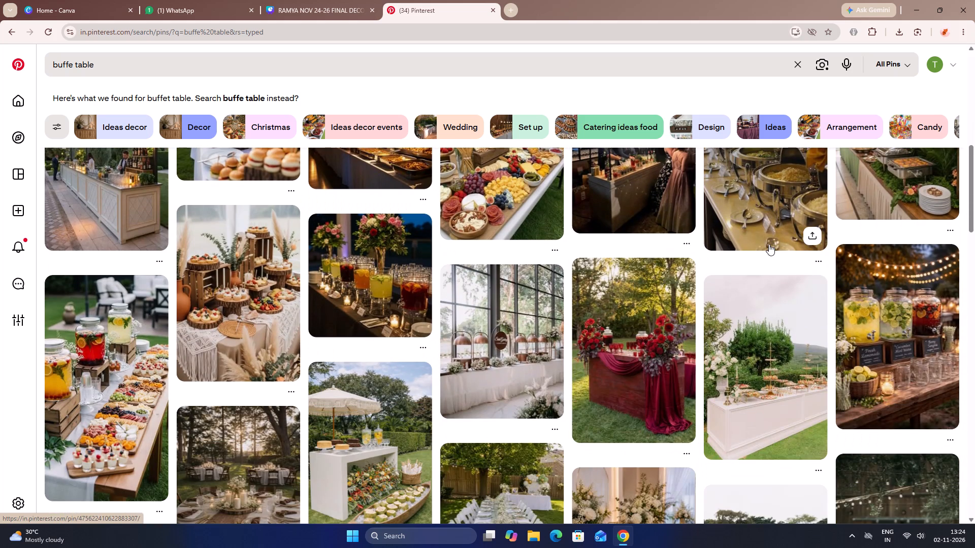
scroll(769, 244, "down", 3)
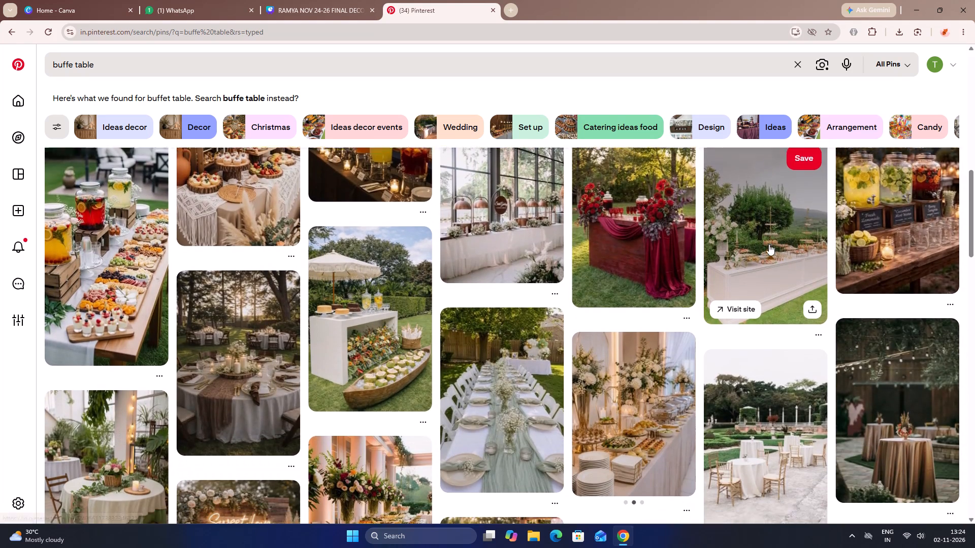
scroll(769, 244, "down", 6)
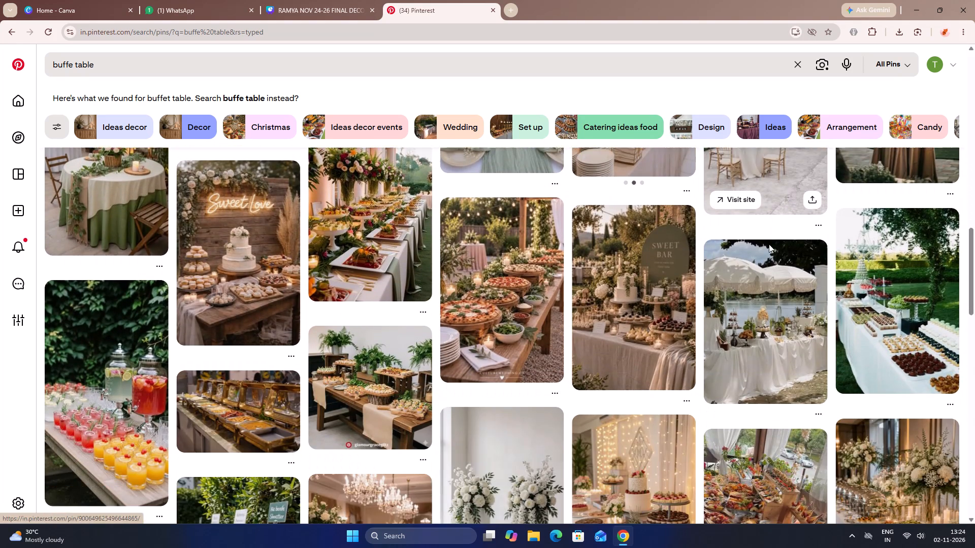
scroll(769, 244, "down", 6)
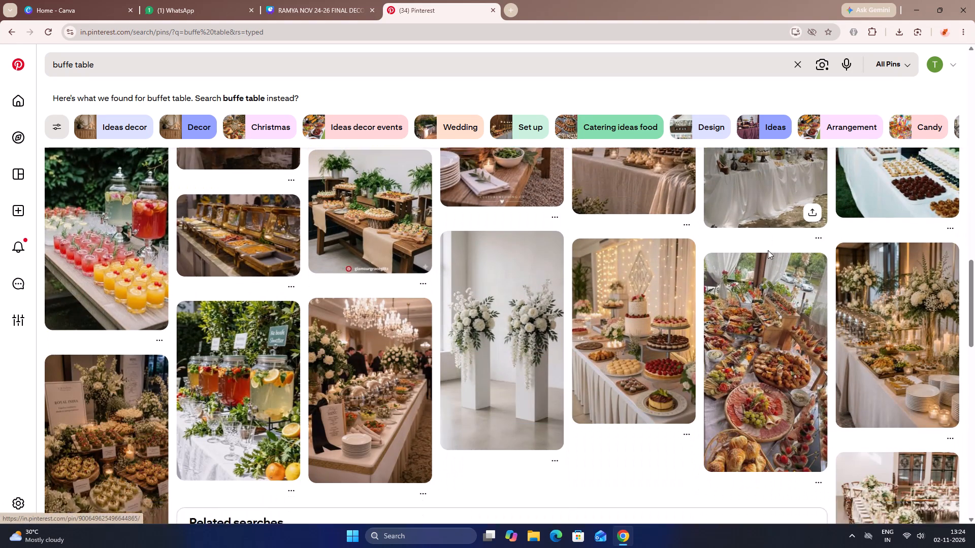
scroll(768, 250, "down", 5)
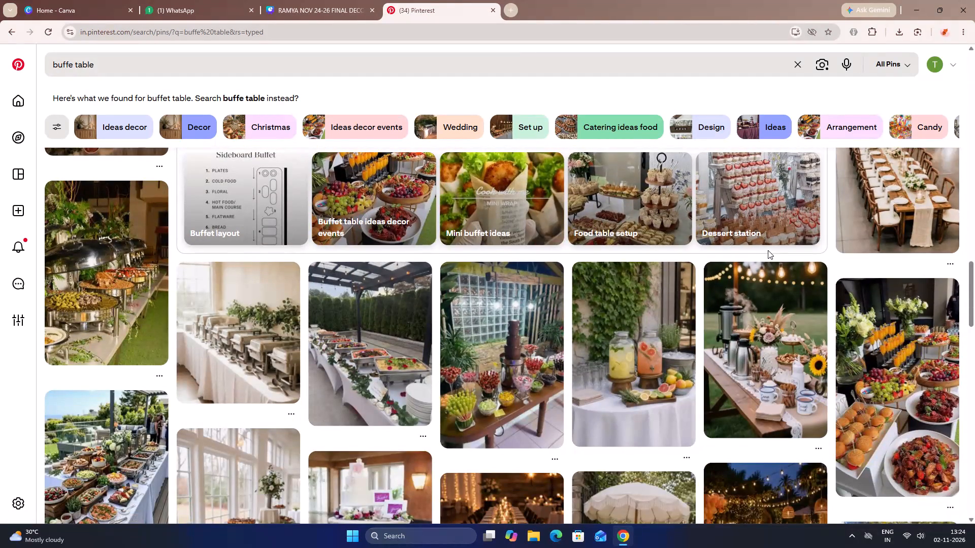
scroll(768, 250, "up", 12)
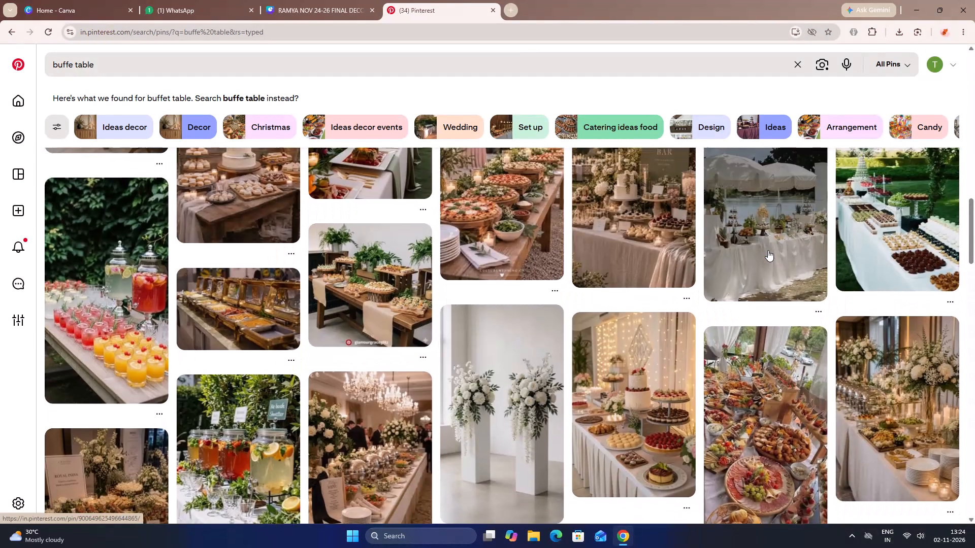
scroll(768, 250, "up", 12)
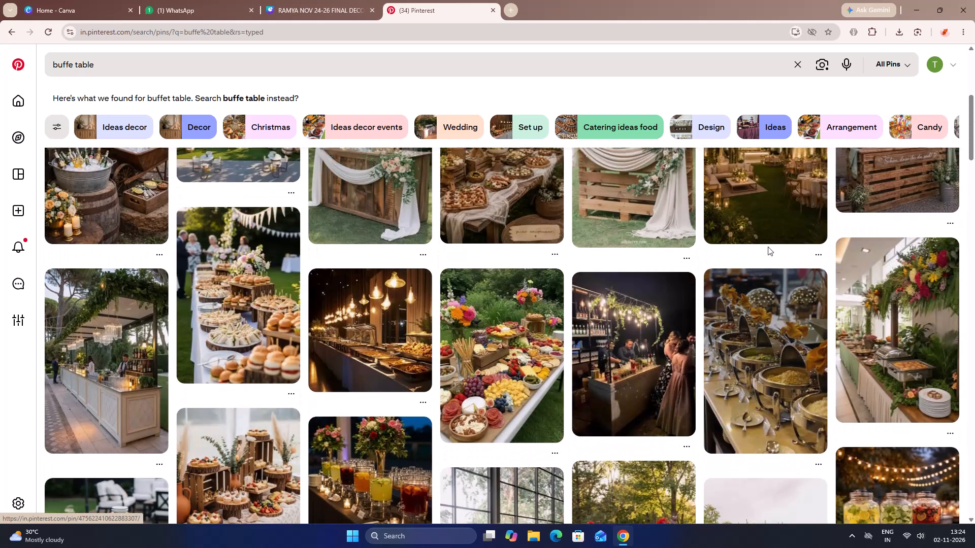
scroll(768, 247, "up", 7)
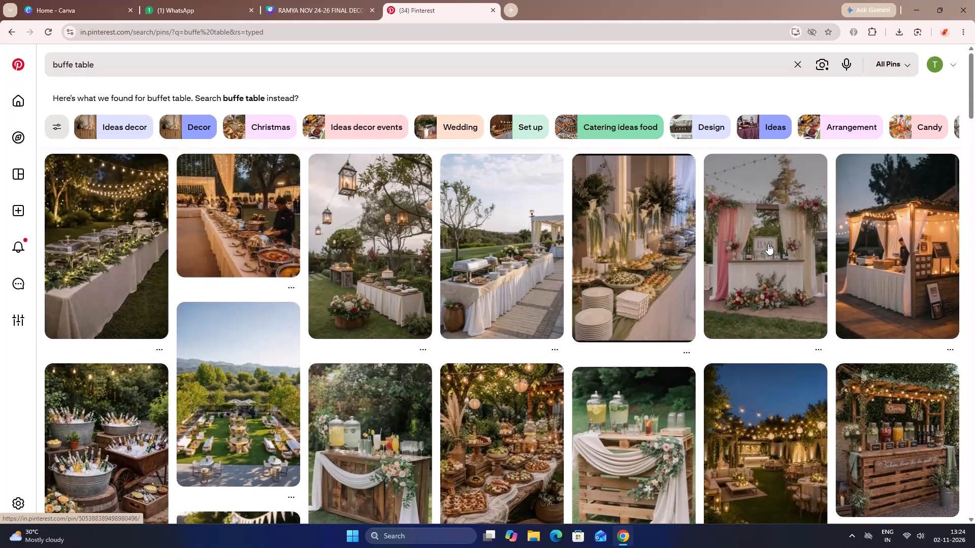
scroll(768, 244, "up", 4)
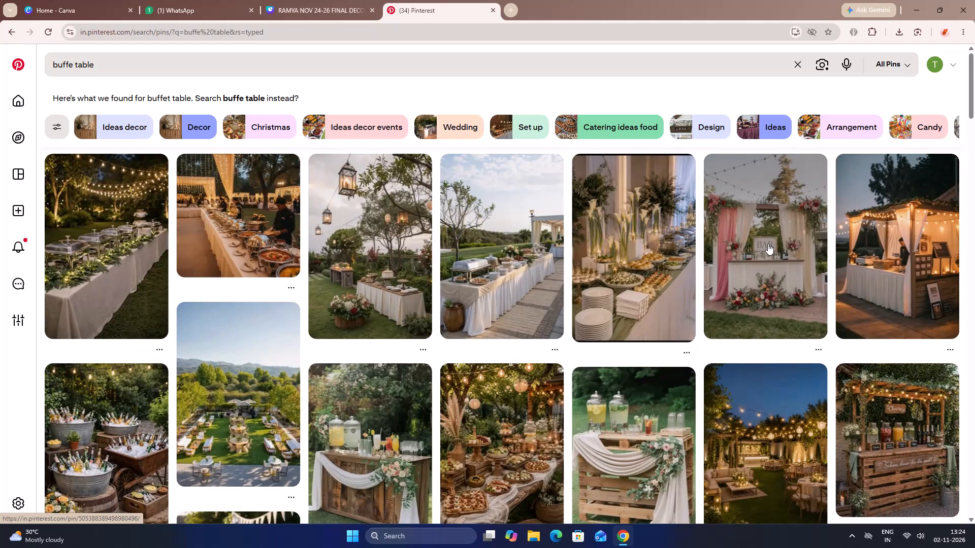
Refine the Pinterest search to "buffe table bags".
left_click(204, 63)
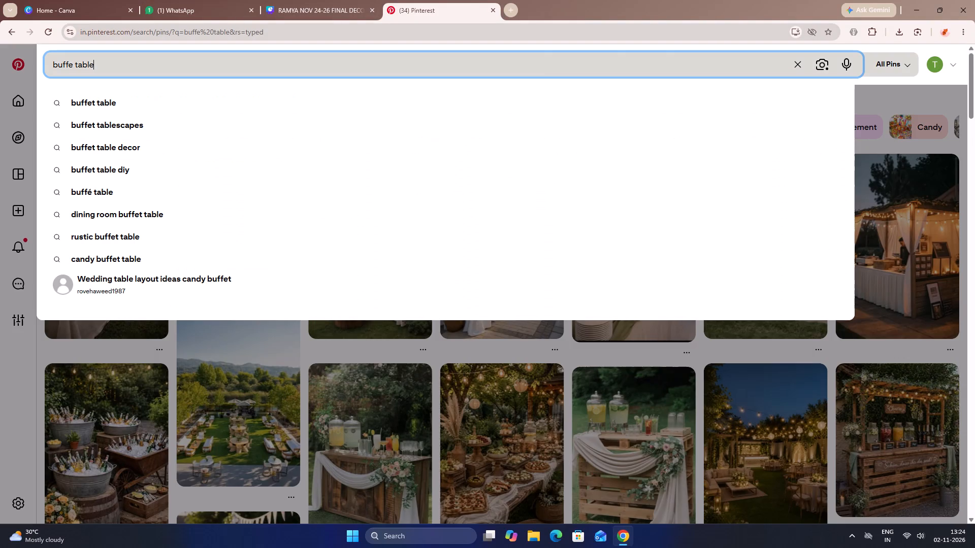
key("space")
type("bags")
key("Return")
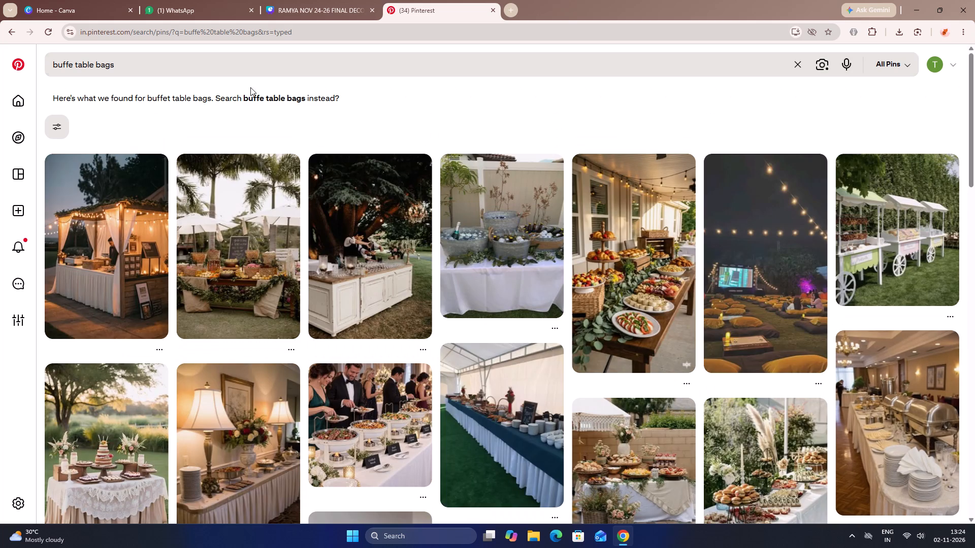
Examine the "buffe table bags" results for a buffet setup photo that could serve as a decor reference.
scroll(681, 262, "down", 1)
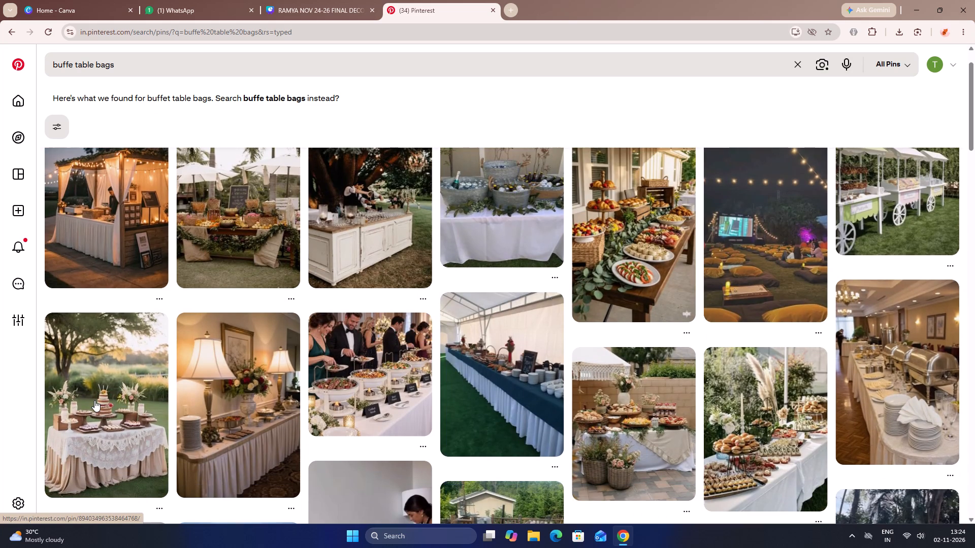
scroll(224, 415, "down", 2)
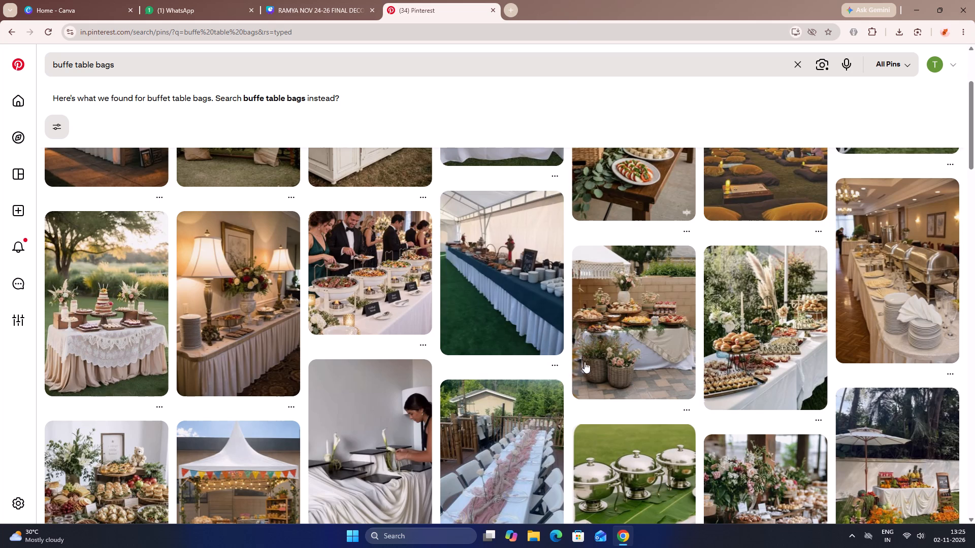
scroll(609, 367, "down", 4)
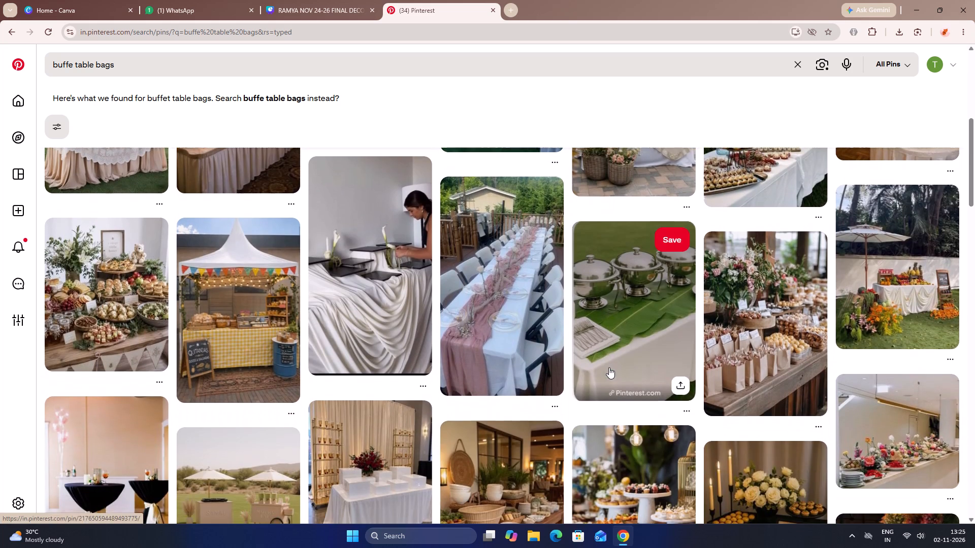
scroll(609, 367, "down", 2)
scroll(609, 367, "up", 2)
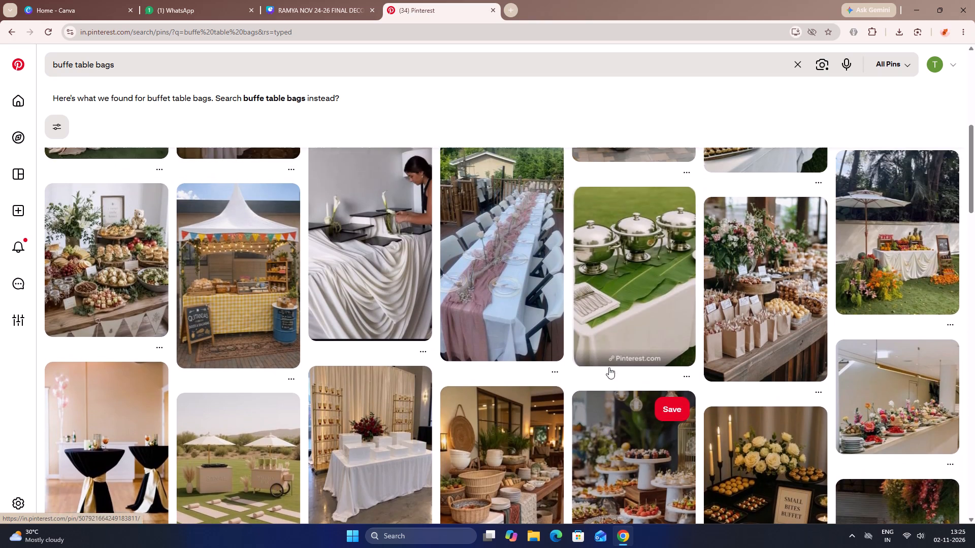
scroll(609, 367, "up", 3)
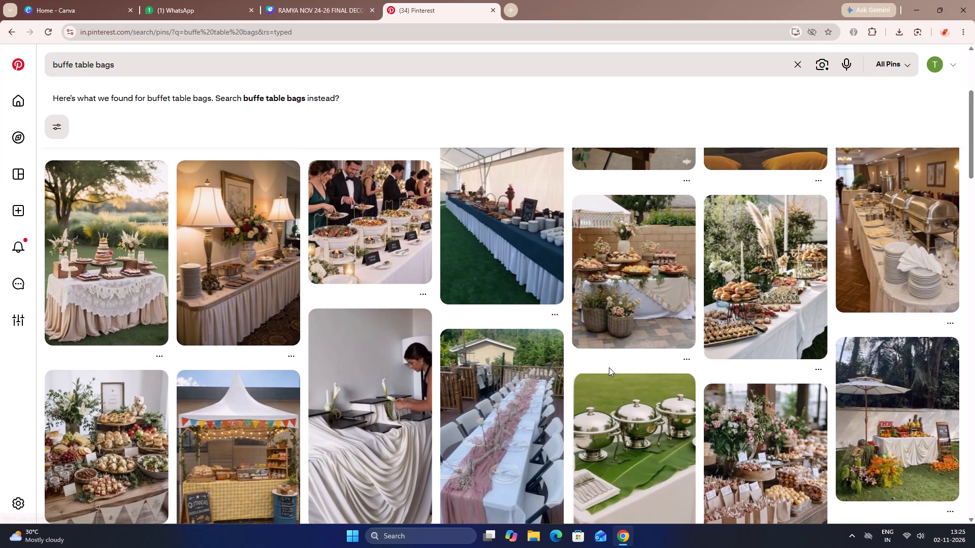
scroll(609, 367, "up", 3)
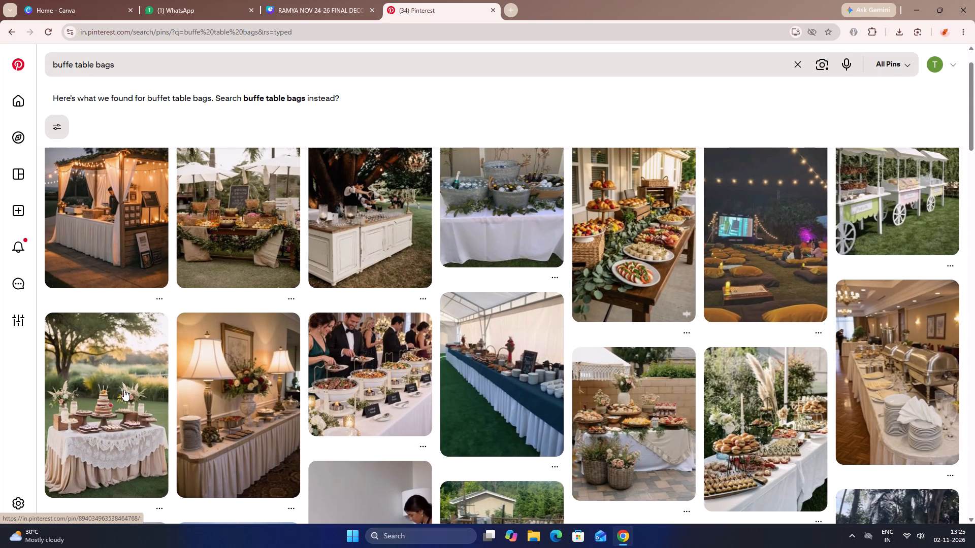
scroll(640, 376, "down", 1)
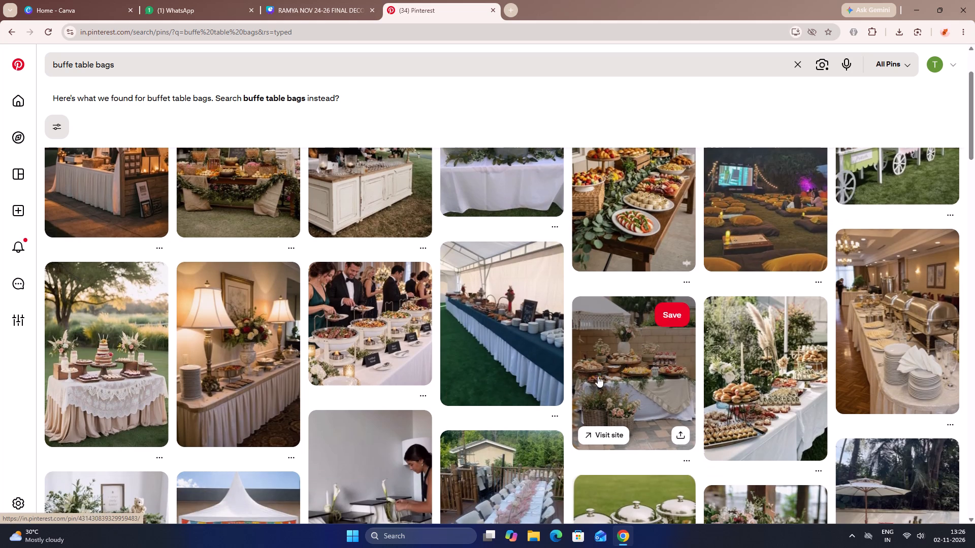
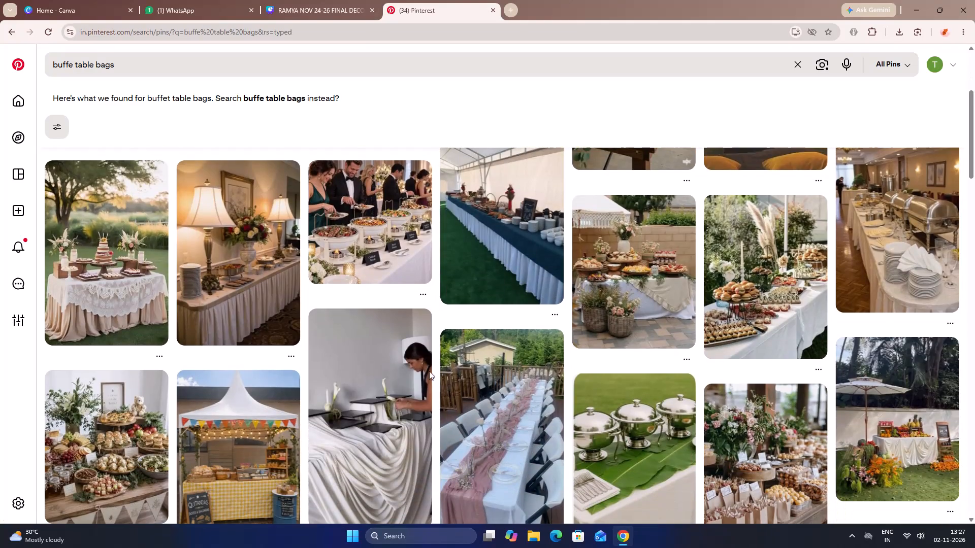
Open the rustic boho wedding dessert table pin and browse its related pins for a buffet table decor reference.
left_click(103, 232)
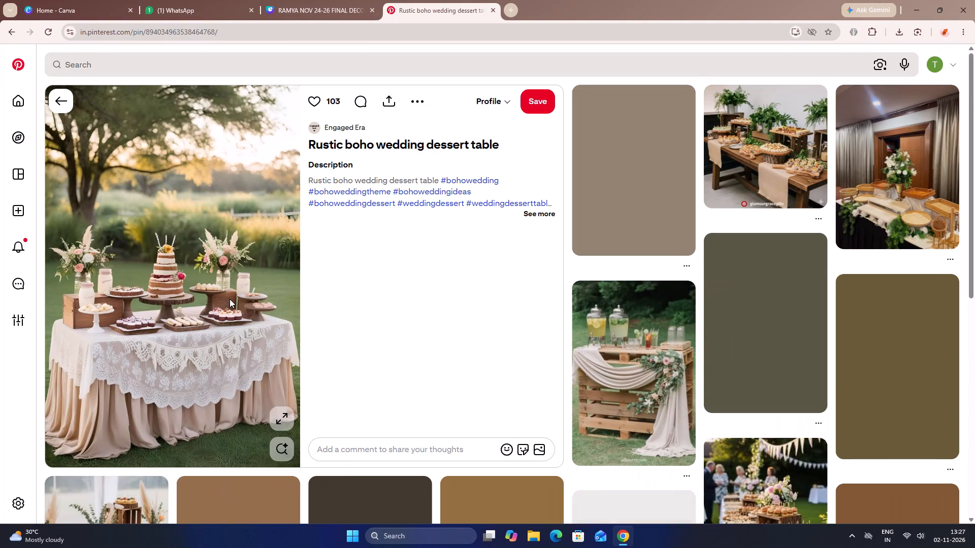
scroll(230, 299, "down", 1)
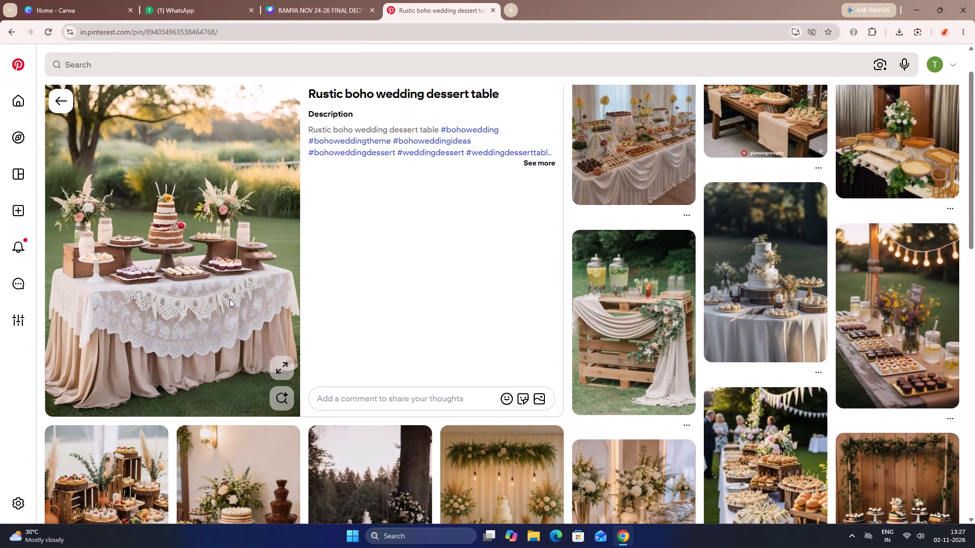
scroll(230, 299, "down", 7)
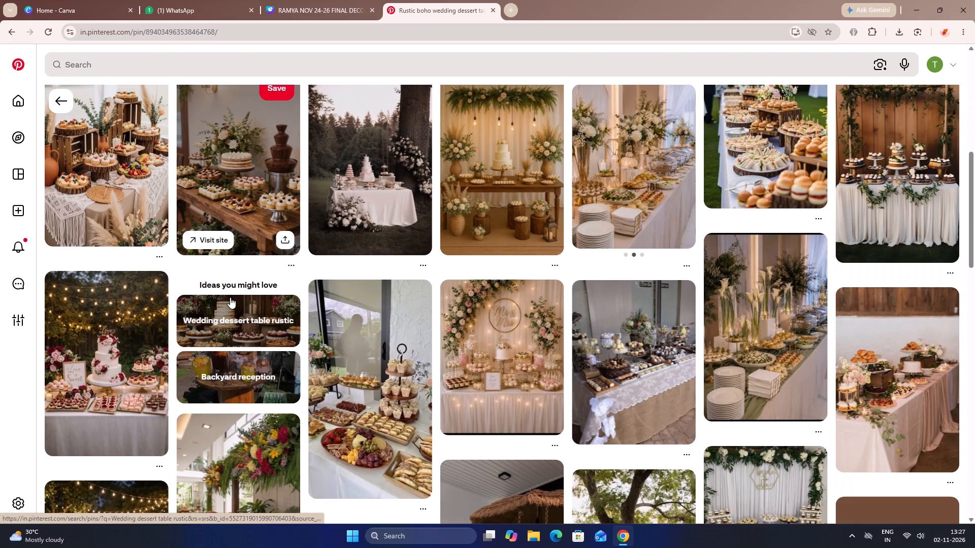
scroll(230, 297, "down", 1)
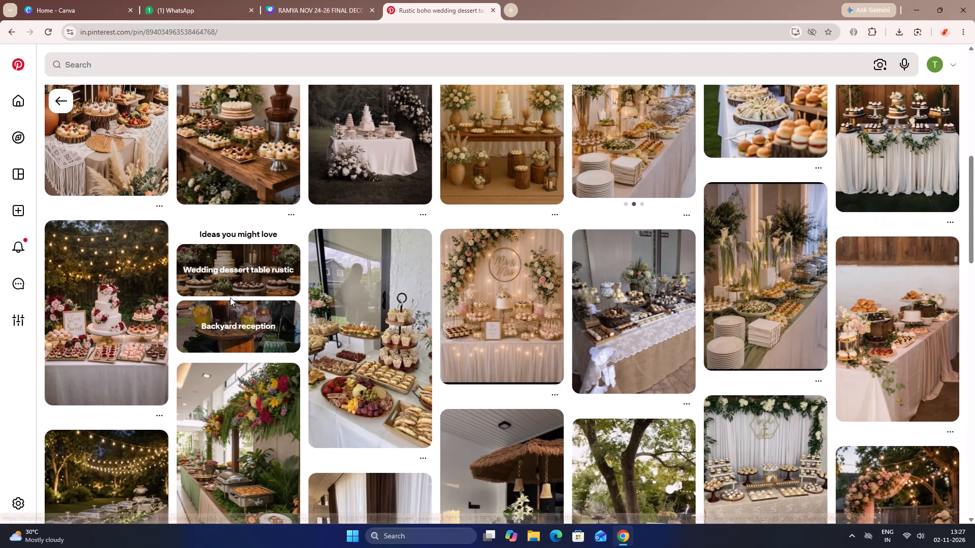
scroll(230, 297, "down", 6)
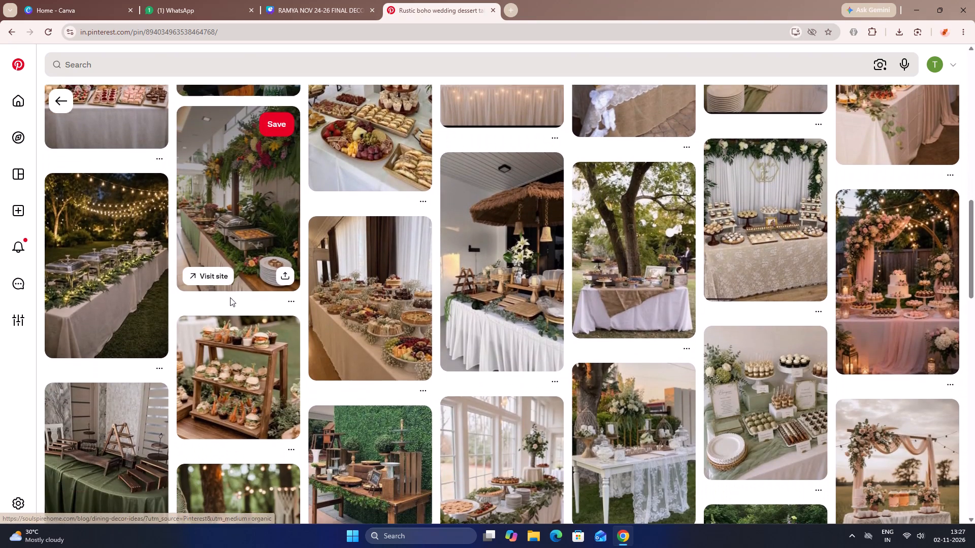
scroll(270, 282, "down", 6)
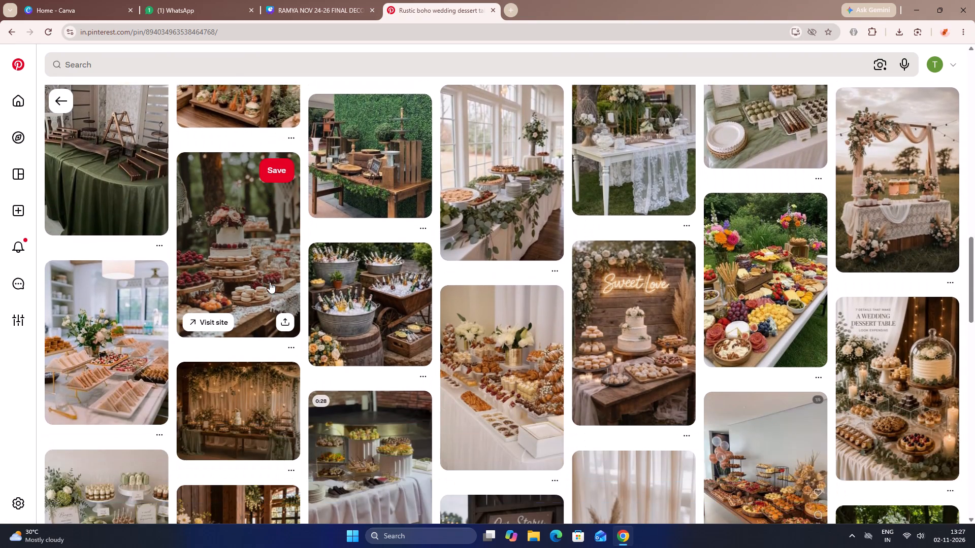
scroll(289, 279, "down", 3)
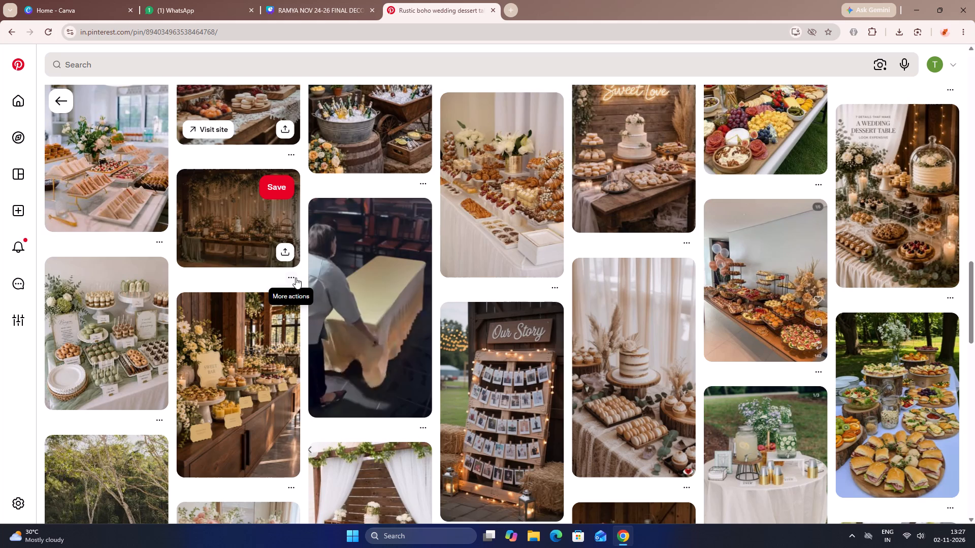
scroll(296, 278, "down", 4)
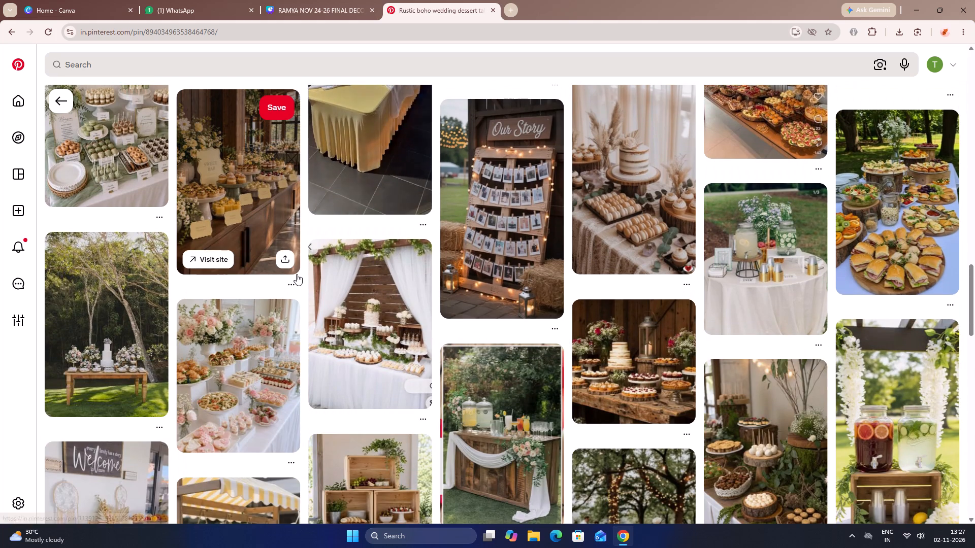
scroll(297, 274, "down", 4)
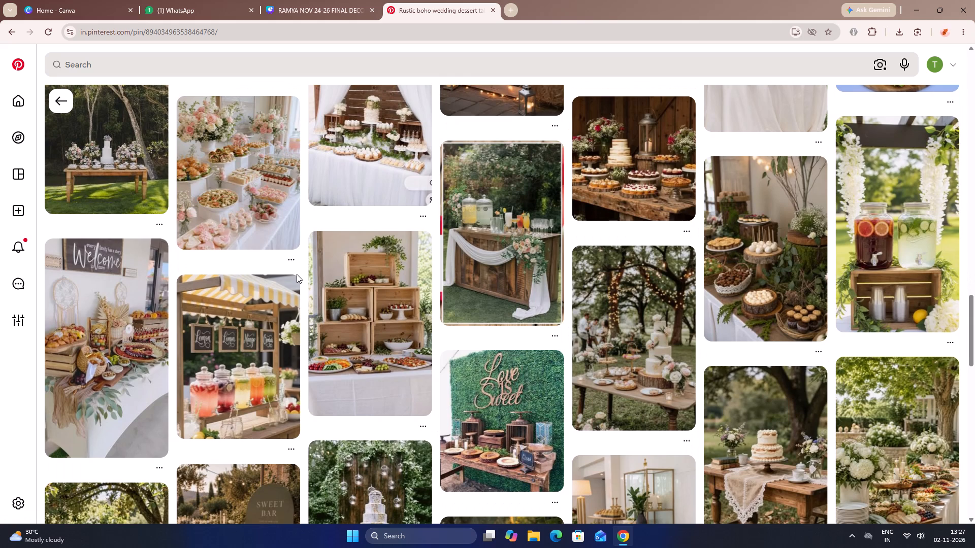
scroll(296, 259, "down", 7)
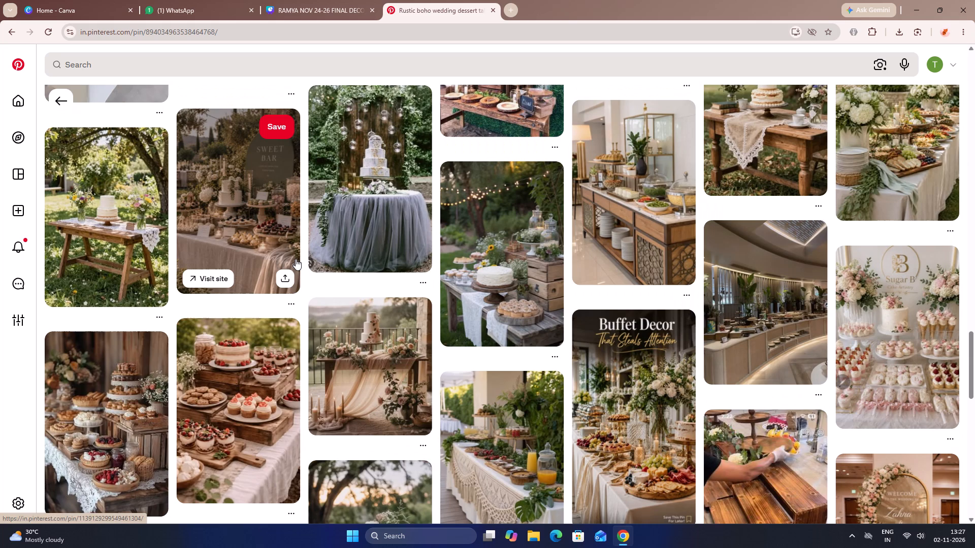
scroll(300, 257, "down", 4)
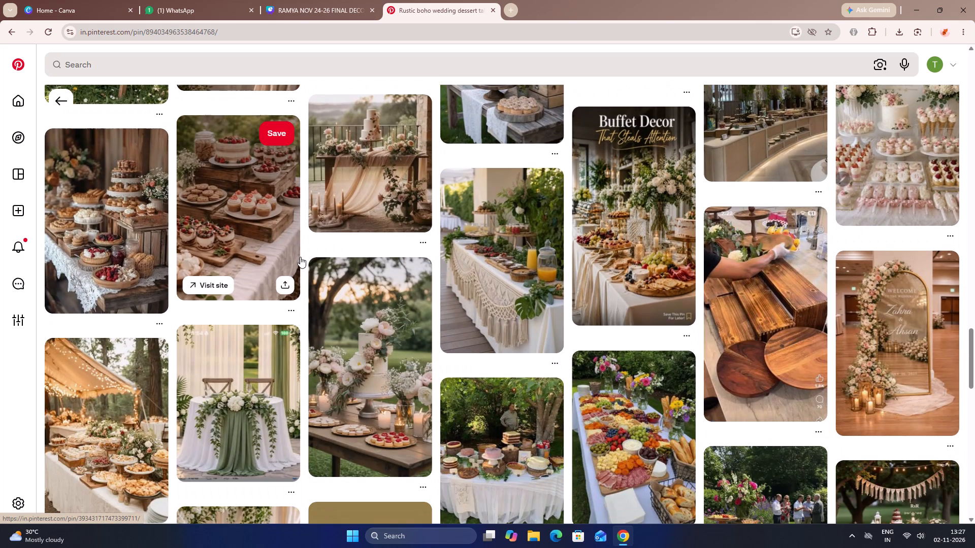
scroll(302, 257, "down", 3)
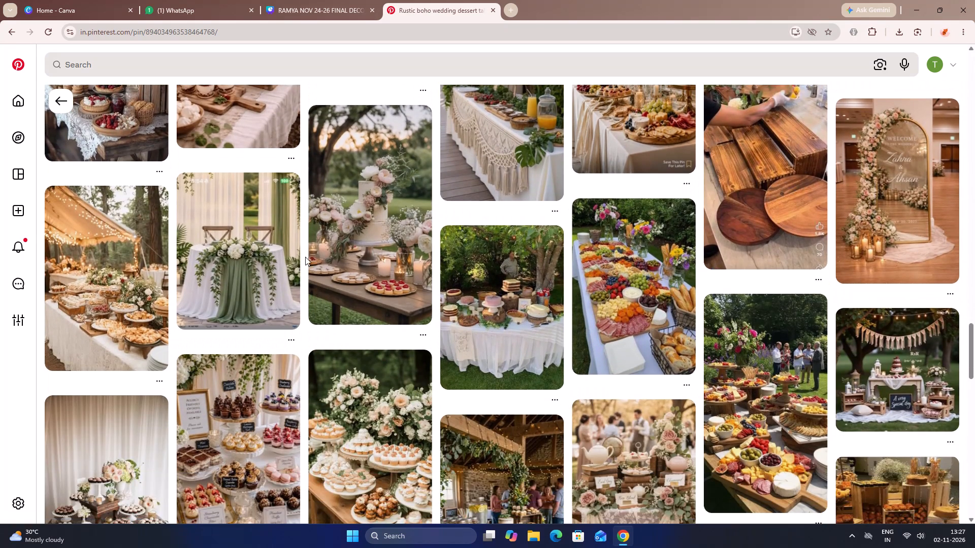
scroll(345, 279, "down", 4)
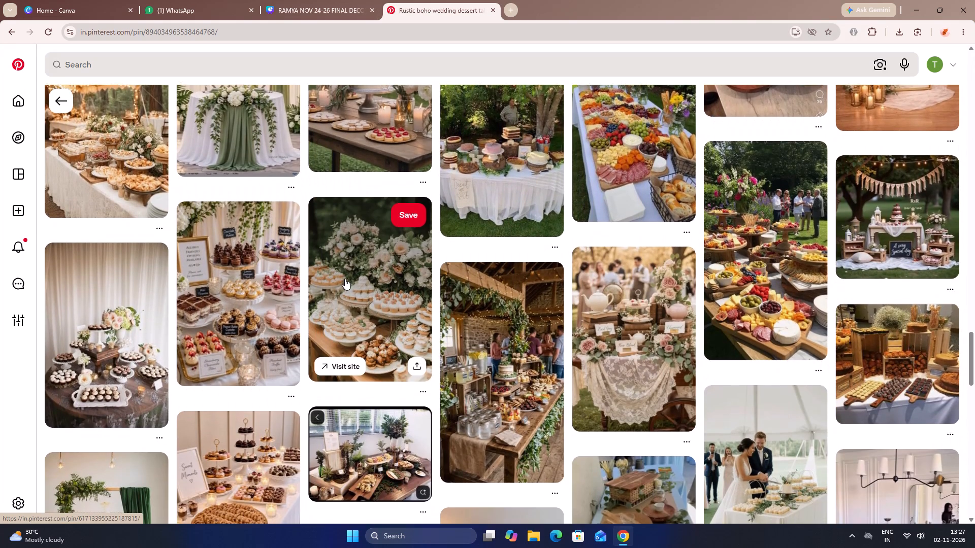
scroll(345, 279, "down", 2)
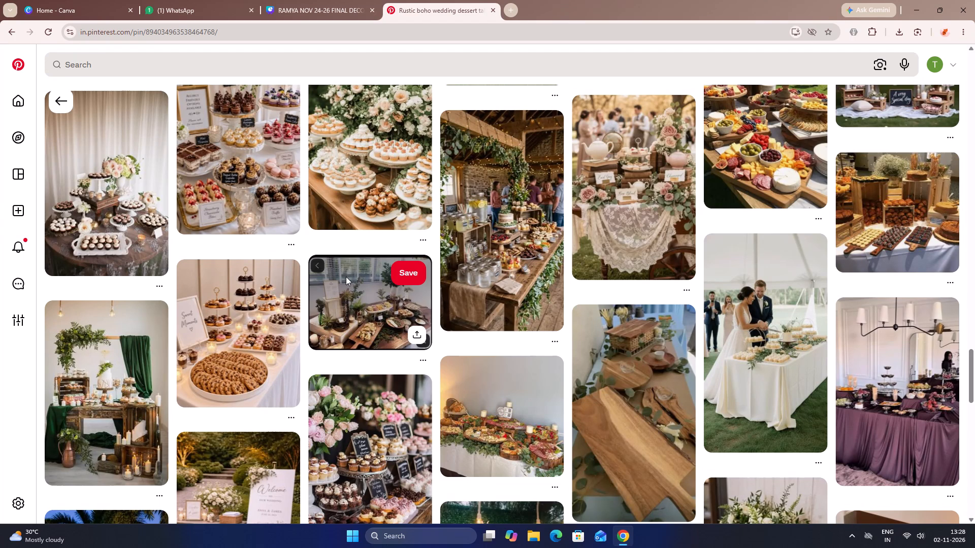
Switch to the RAMYA NOV 24-26 FINAL DECOR design in Canva and add a blank page after page 11.
left_click(307, 7)
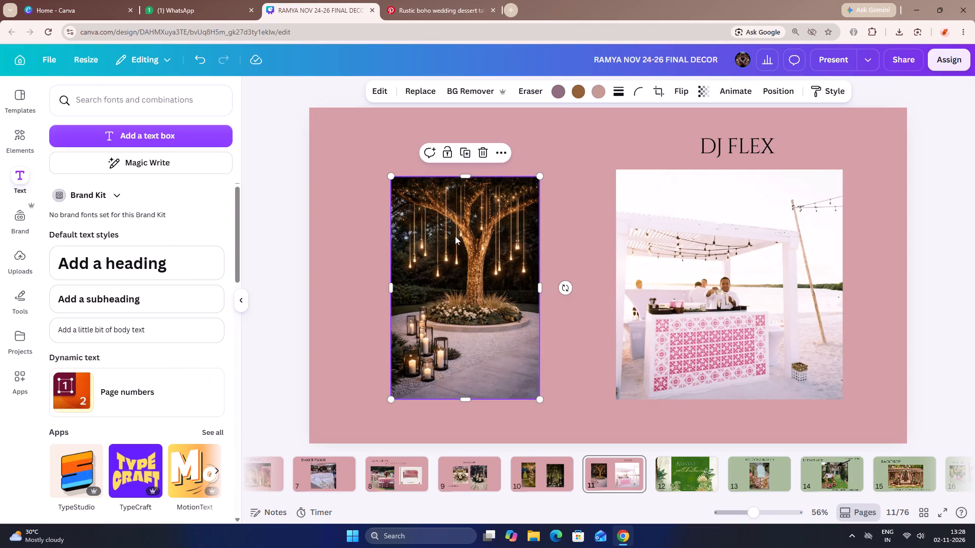
left_click(649, 465)
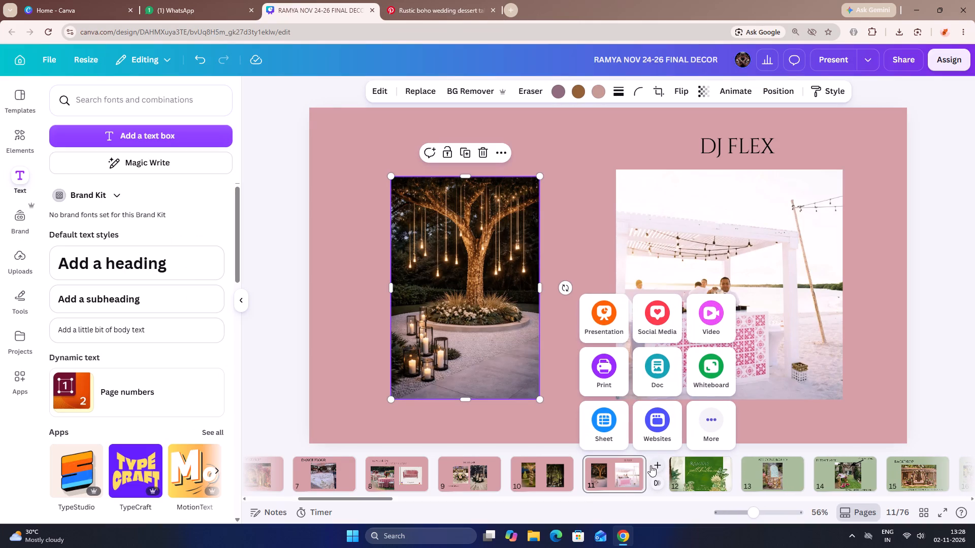
left_click(656, 465)
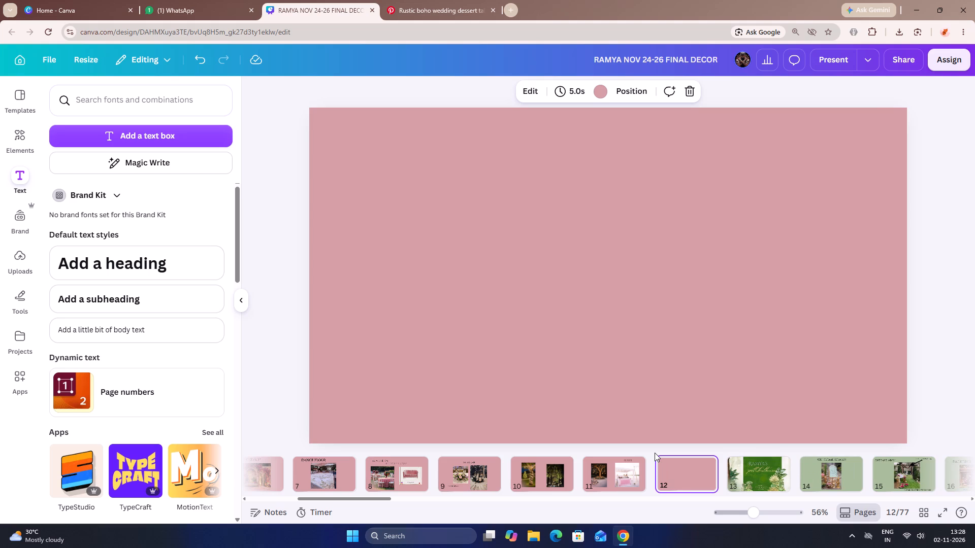
key("n")
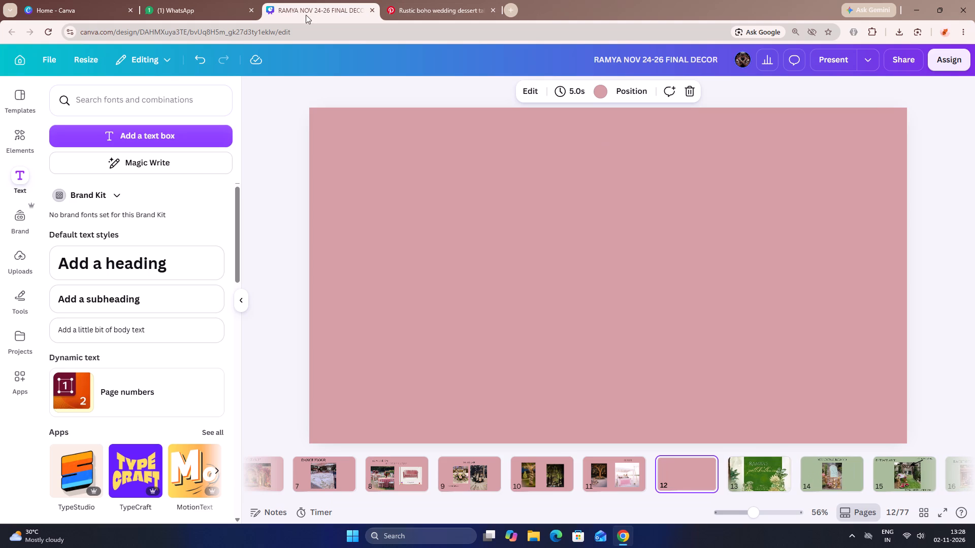
Add a text box to the blank page 12 and clear its placeholder text.
left_click(123, 139)
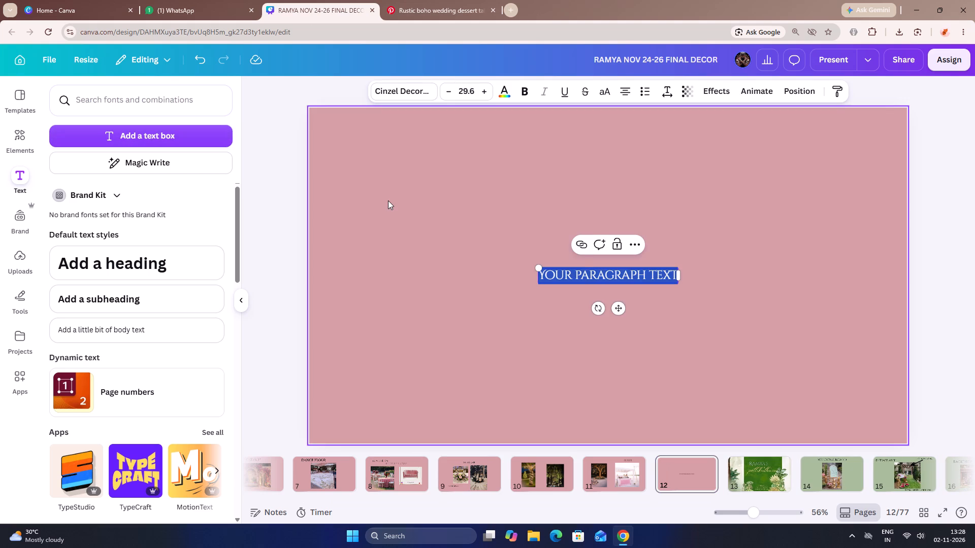
key("BackSpace")
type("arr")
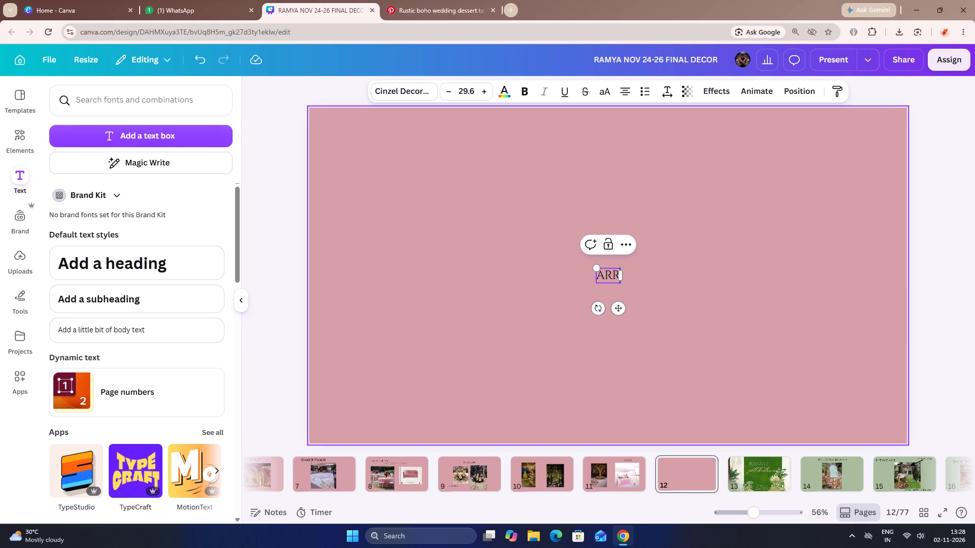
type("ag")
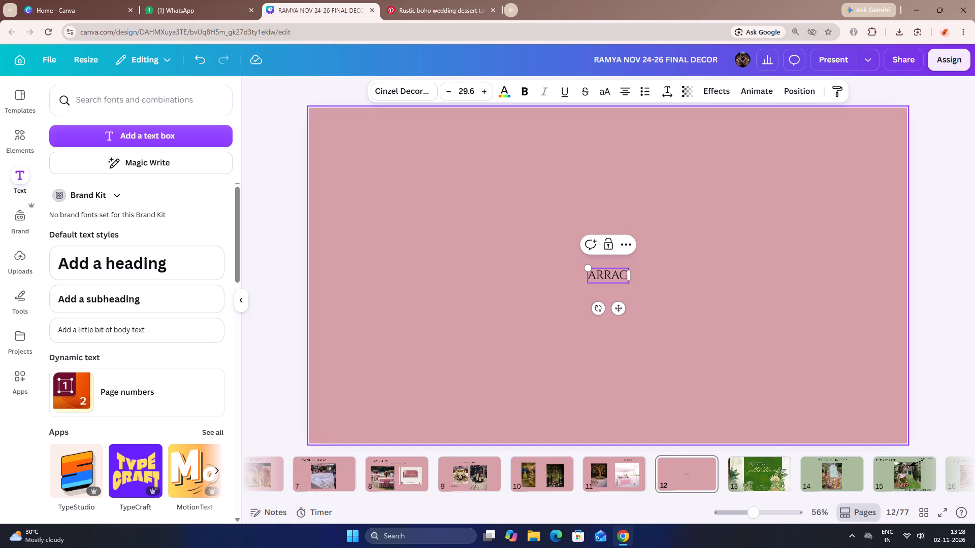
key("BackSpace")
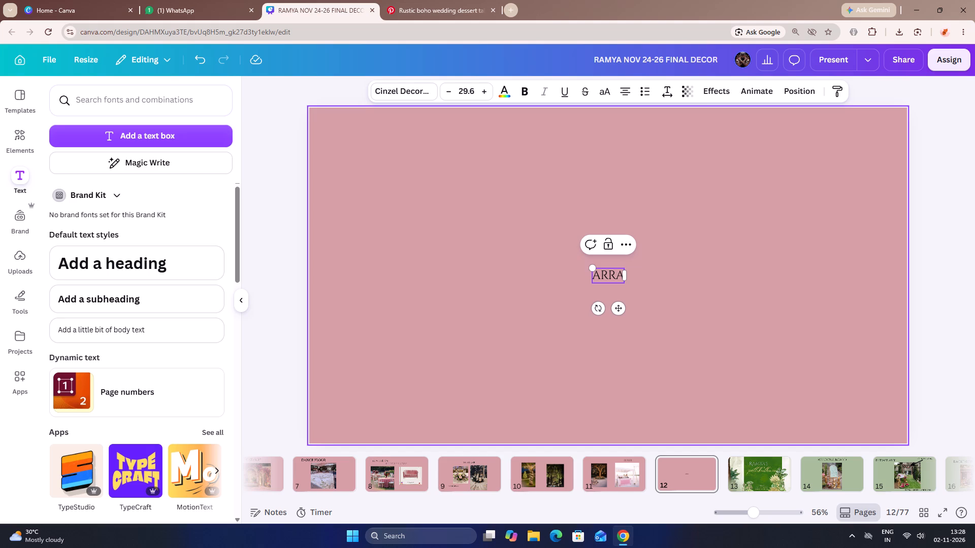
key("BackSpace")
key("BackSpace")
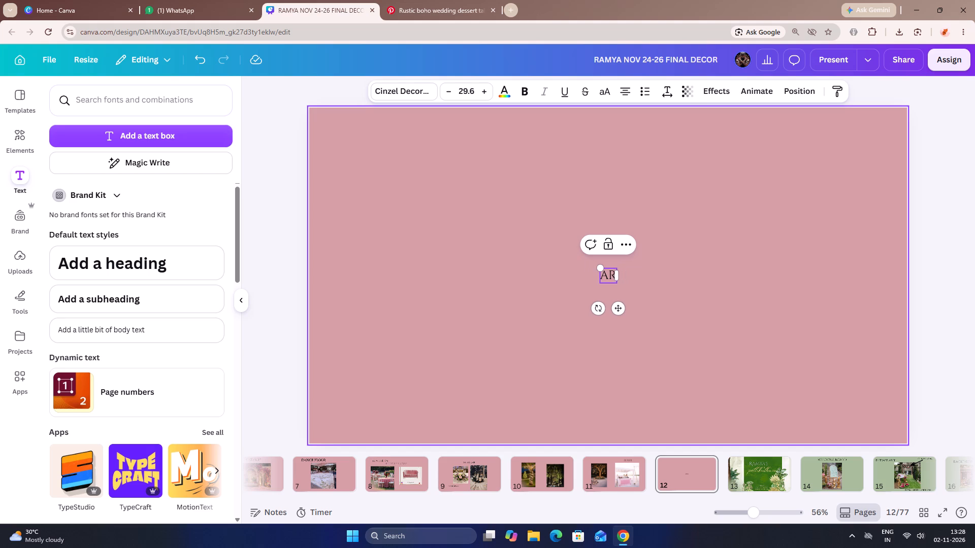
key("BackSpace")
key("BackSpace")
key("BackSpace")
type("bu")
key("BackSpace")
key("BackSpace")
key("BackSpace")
Write the note "NEED D BUFFE TABLE FOR BANGLE STALL" in the empty text box on page 12.
type("need")
key("space")
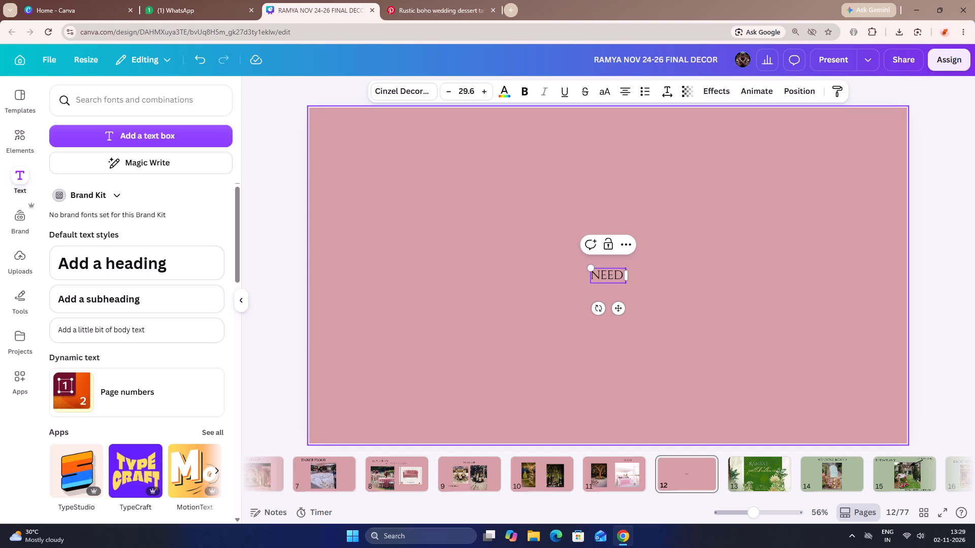
type("d buff")
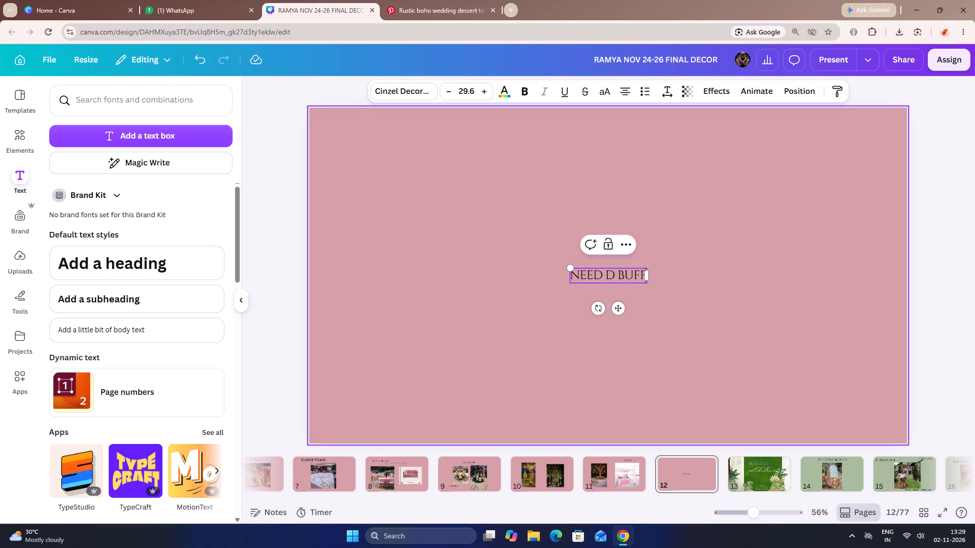
key("e")
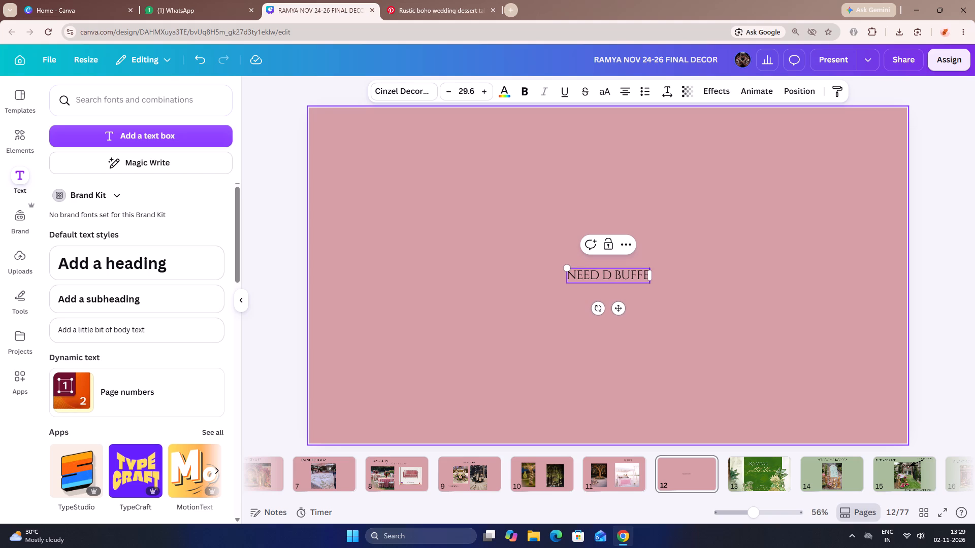
key("space")
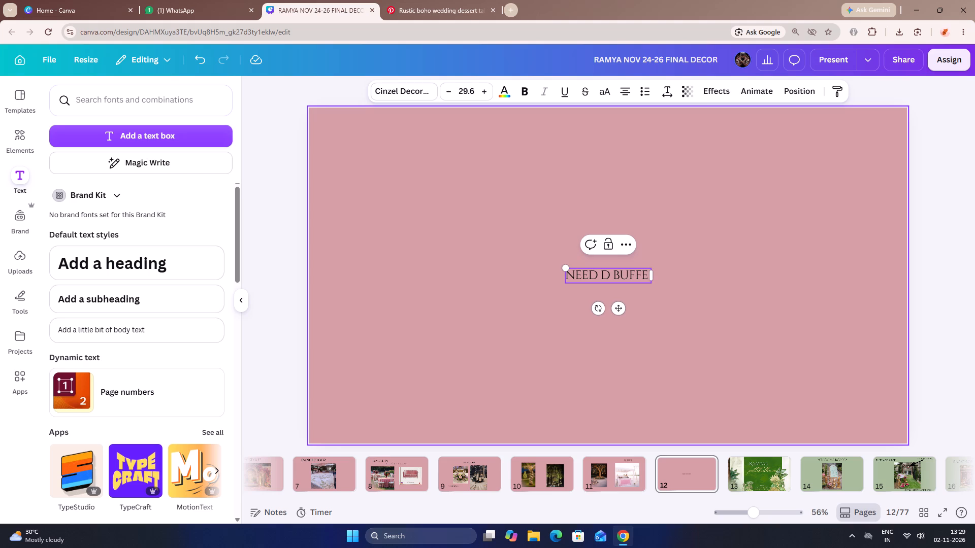
type("table for")
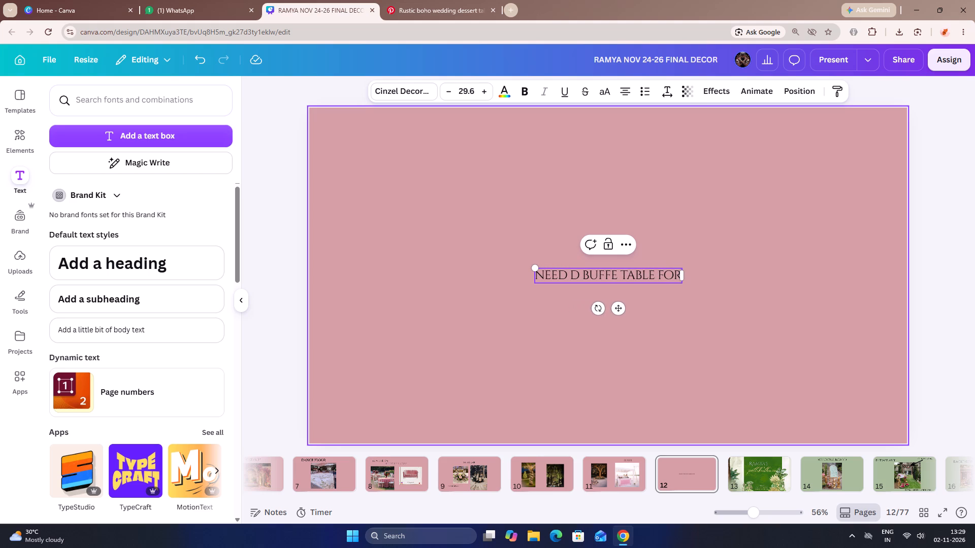
key("space")
type("bangle")
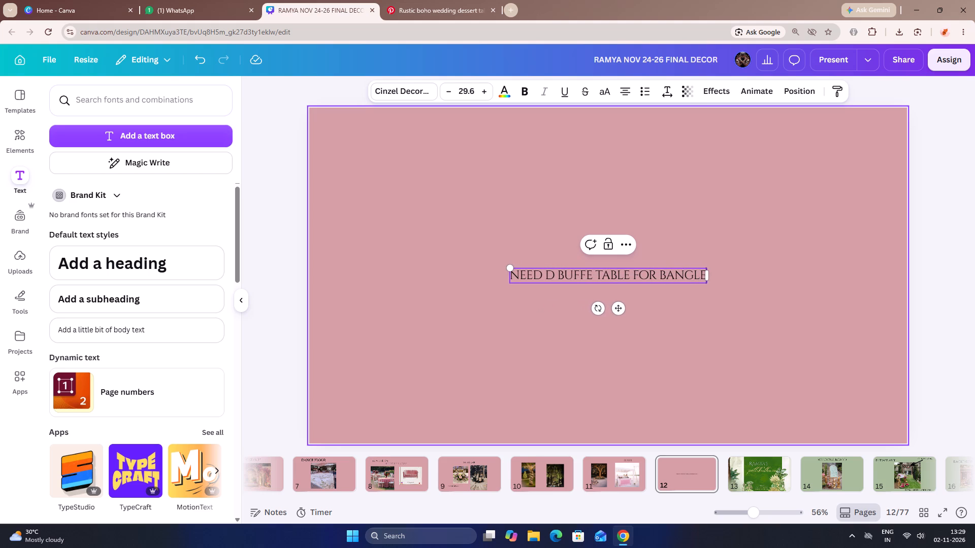
key("space")
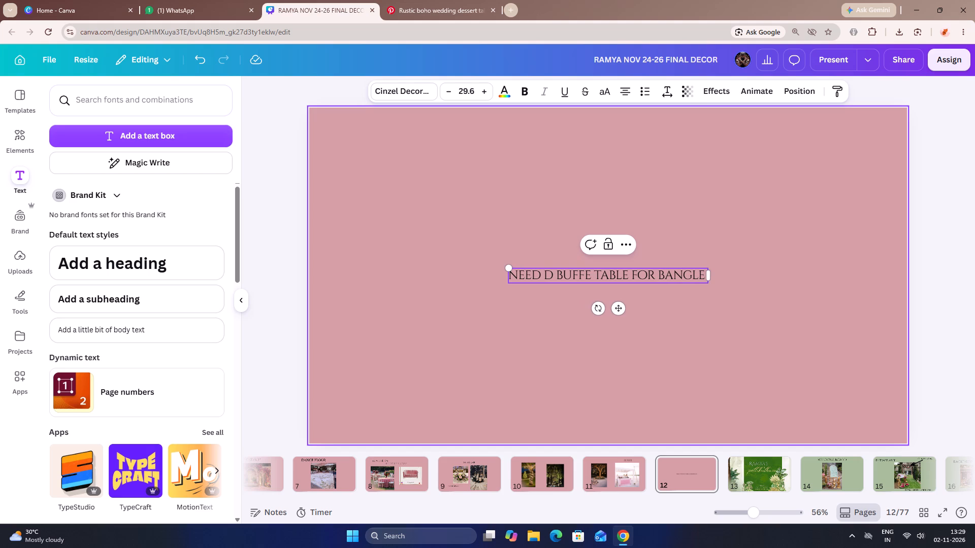
type("st")
key("a")
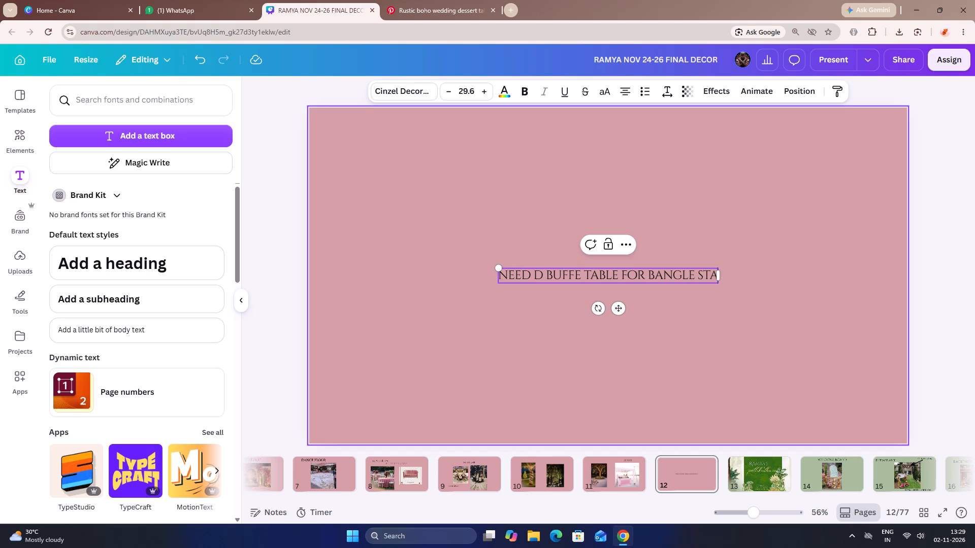
type("ll")
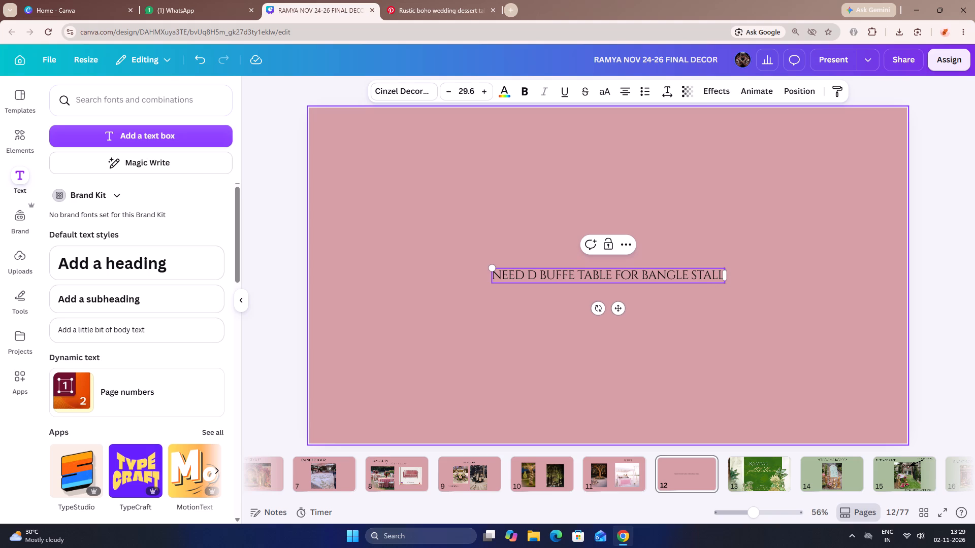
Remove the stray "D" so the page 12 note reads "NEED BUFFE TABLE FOR BANGLE STALL".
left_click(541, 271)
key("BackSpace")
key("BackSpace")
key("BackSpace")
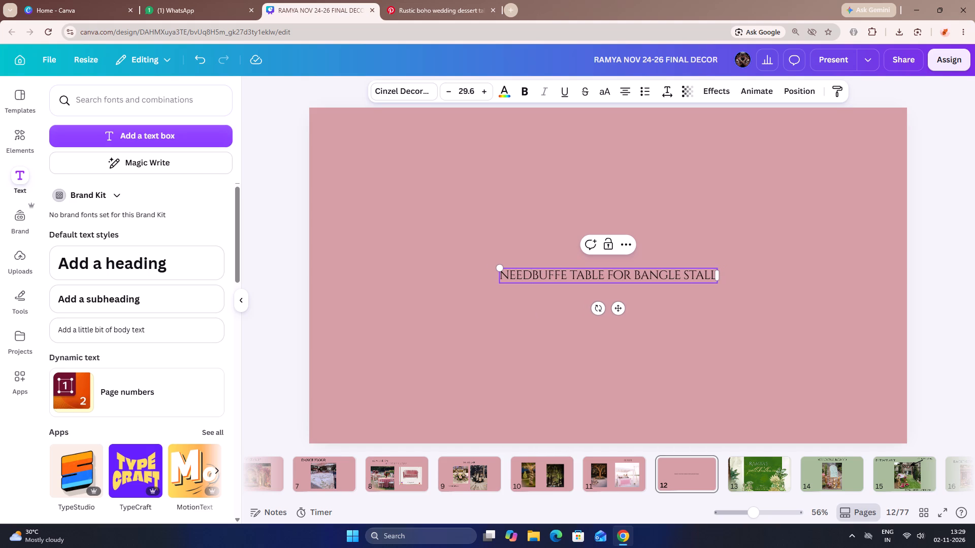
key("space")
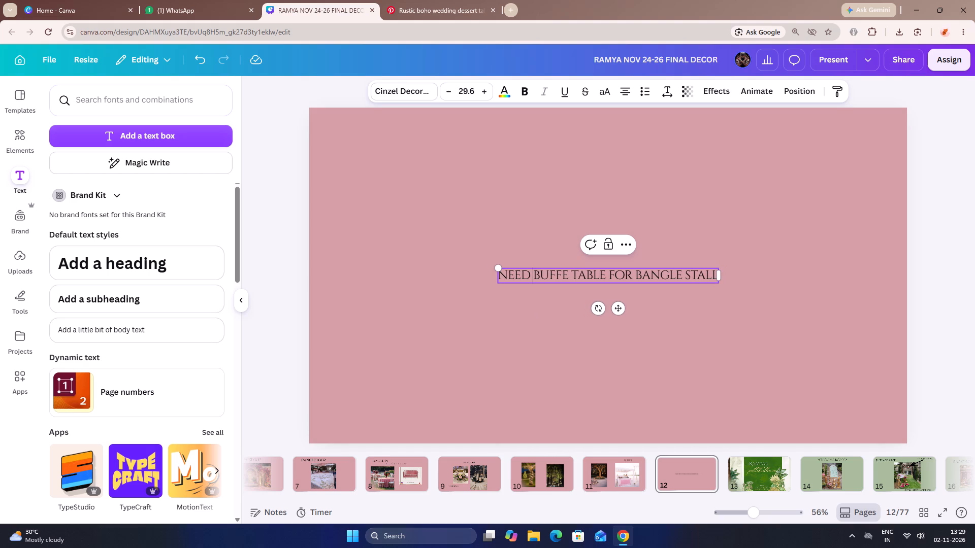
Append "AND RETURN GIFTS" to the end of the bangle stall buffet table note on page 12.
left_click(717, 273)
key("space")
type("and")
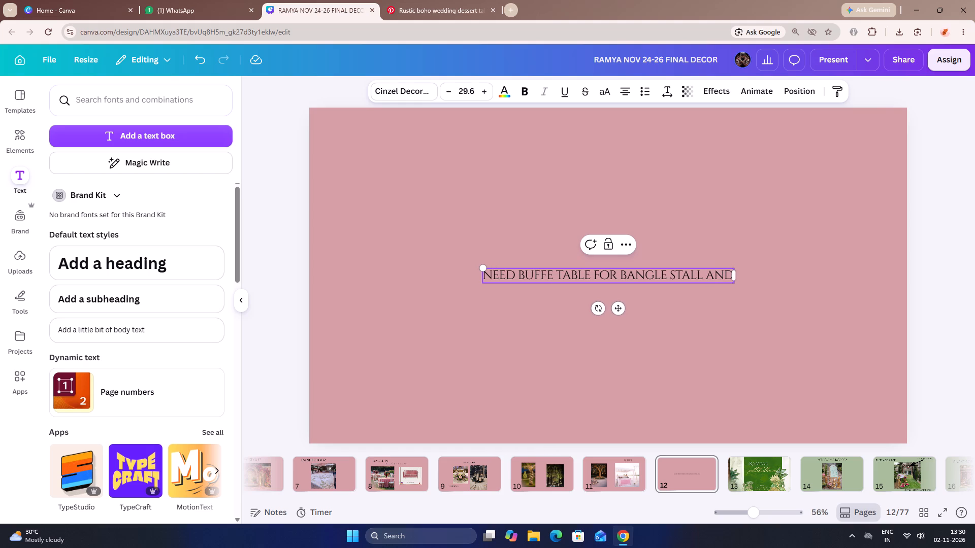
key("space")
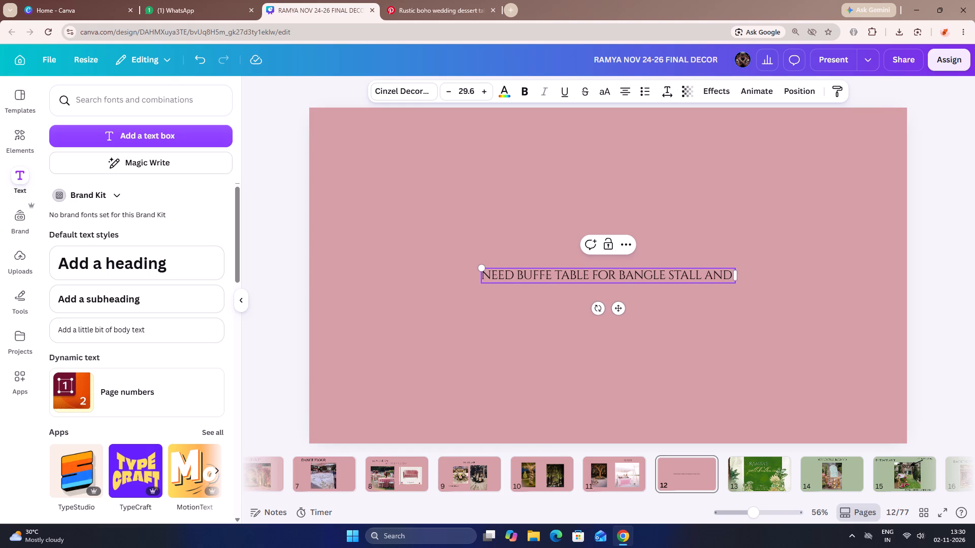
type("re")
type("tu")
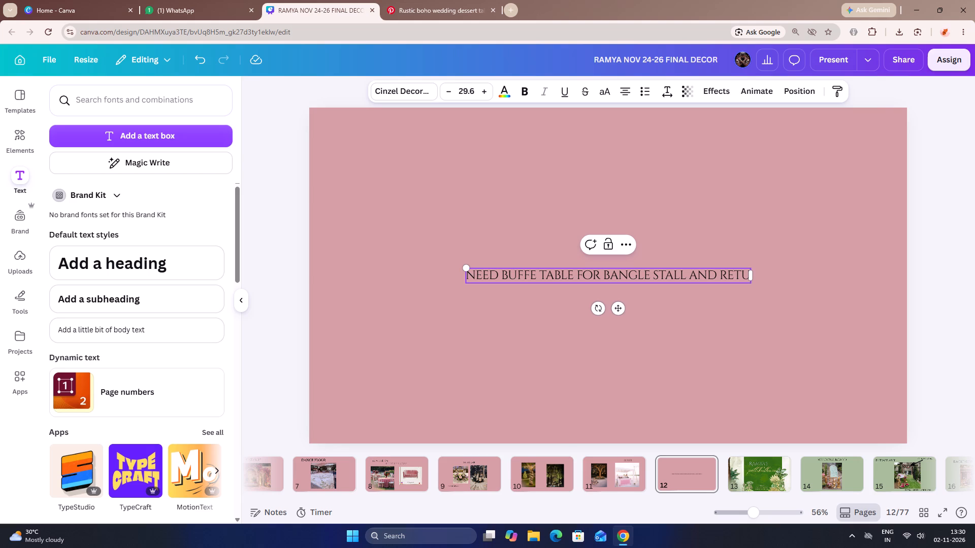
type("rn")
key("space")
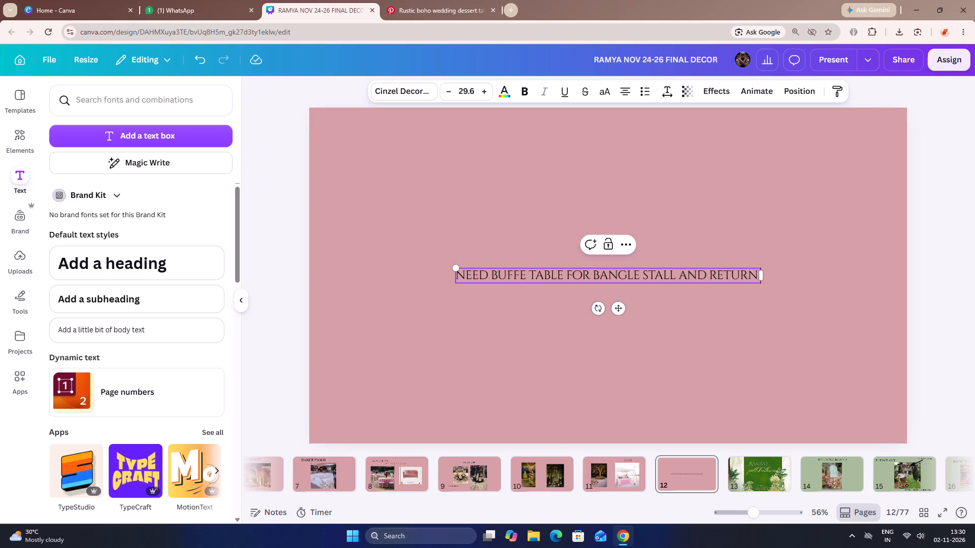
type("gift")
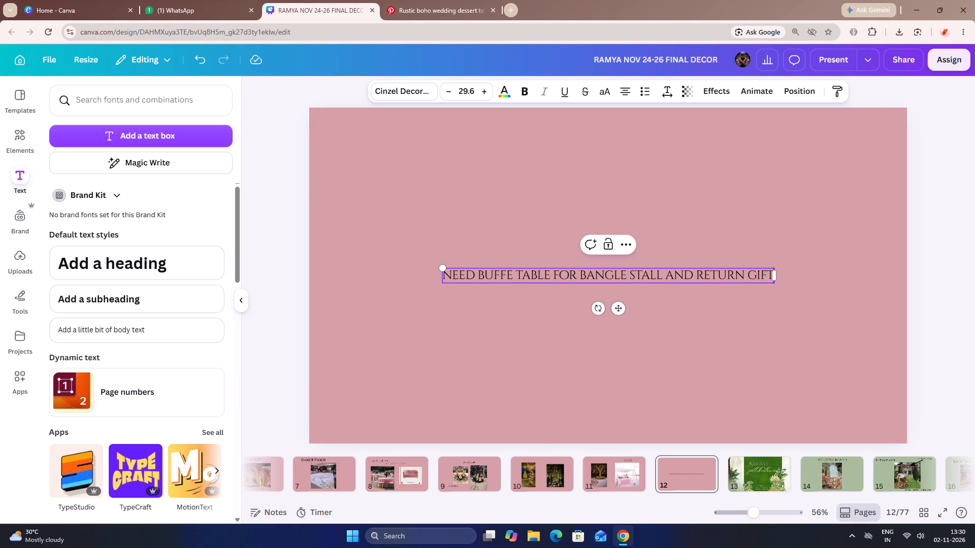
key("s")
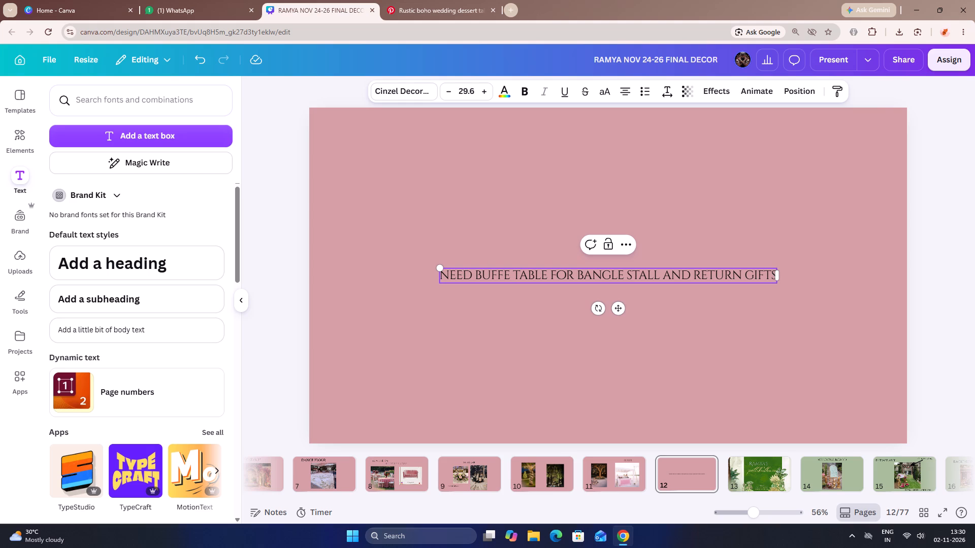
left_click(723, 329)
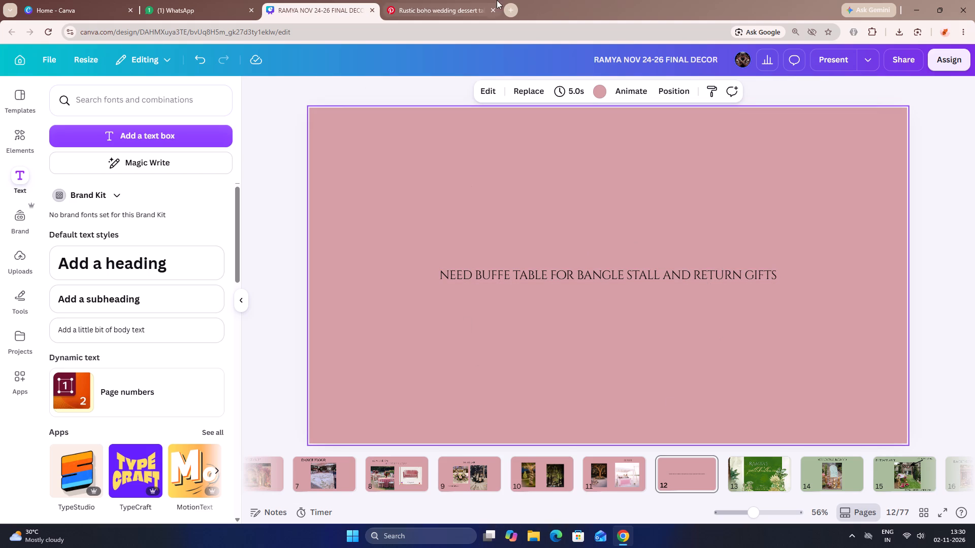
Search Google for "buffet table" in a new browser tab and show the image results.
left_click(517, 9)
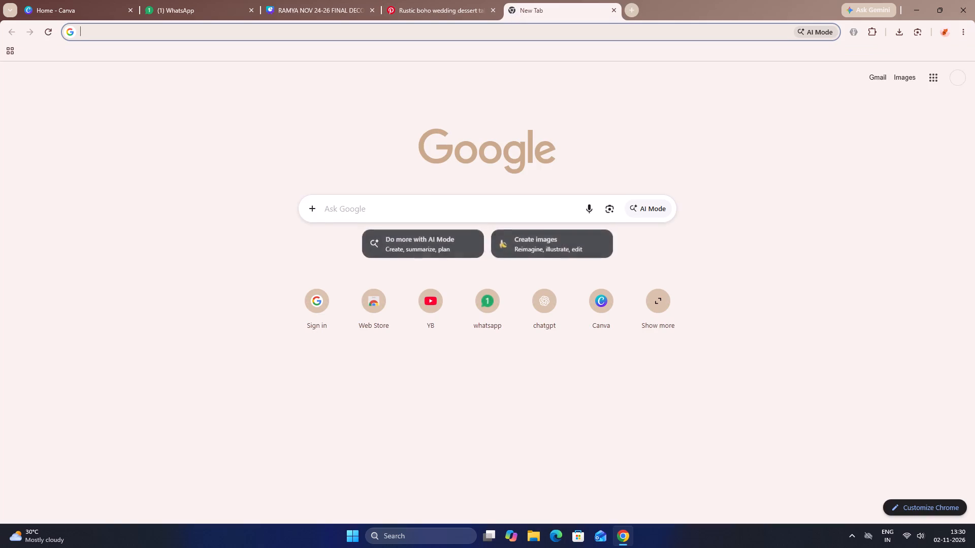
left_click(426, 212)
type("buff")
key("u")
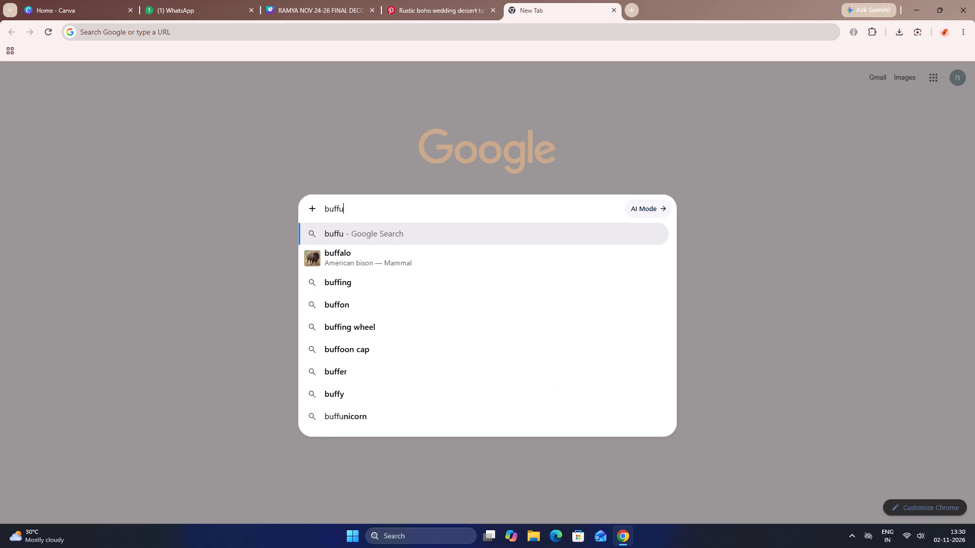
key("BackSpace")
key("e")
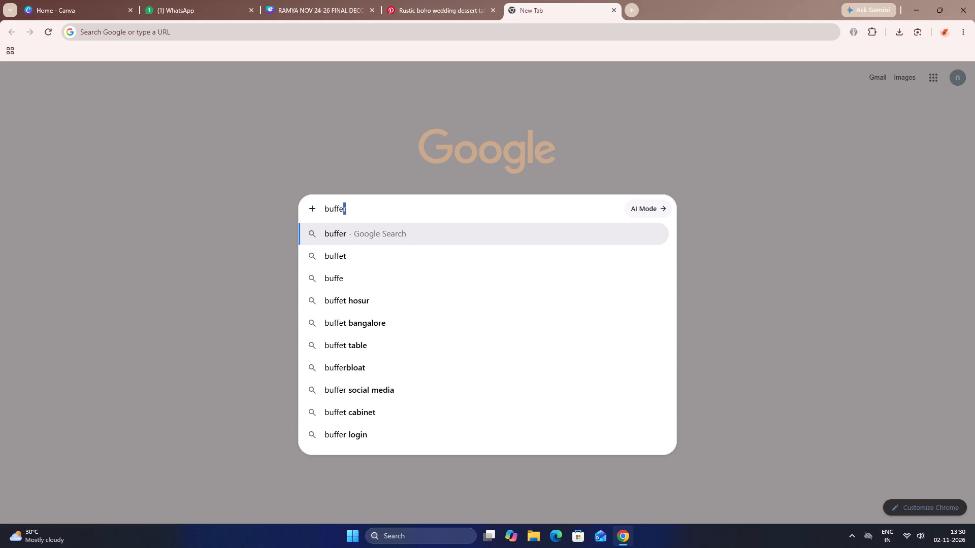
key("space")
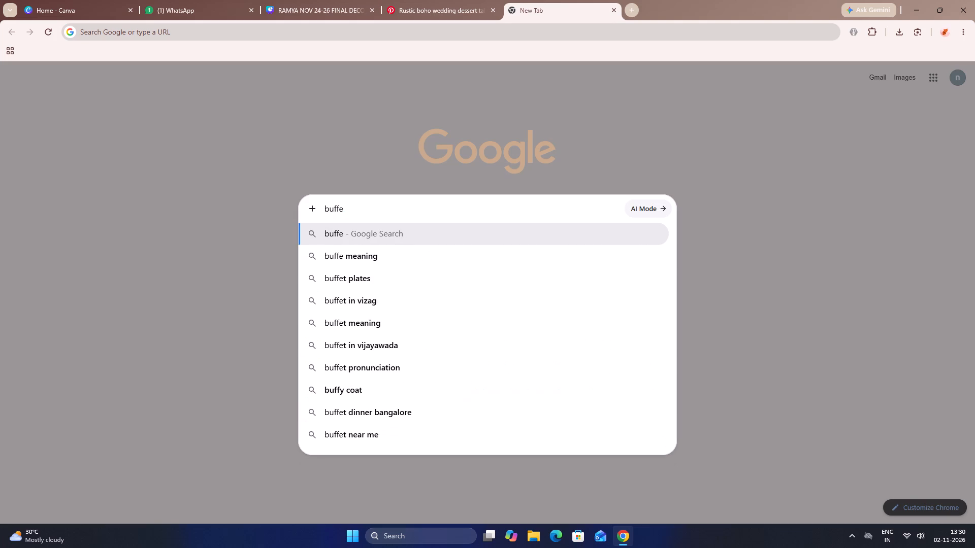
type("tab")
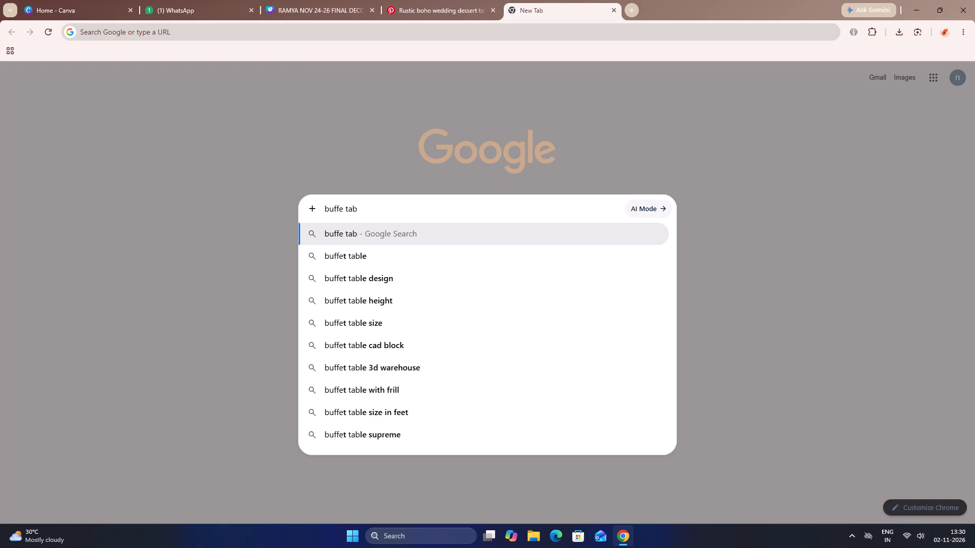
left_click(425, 256)
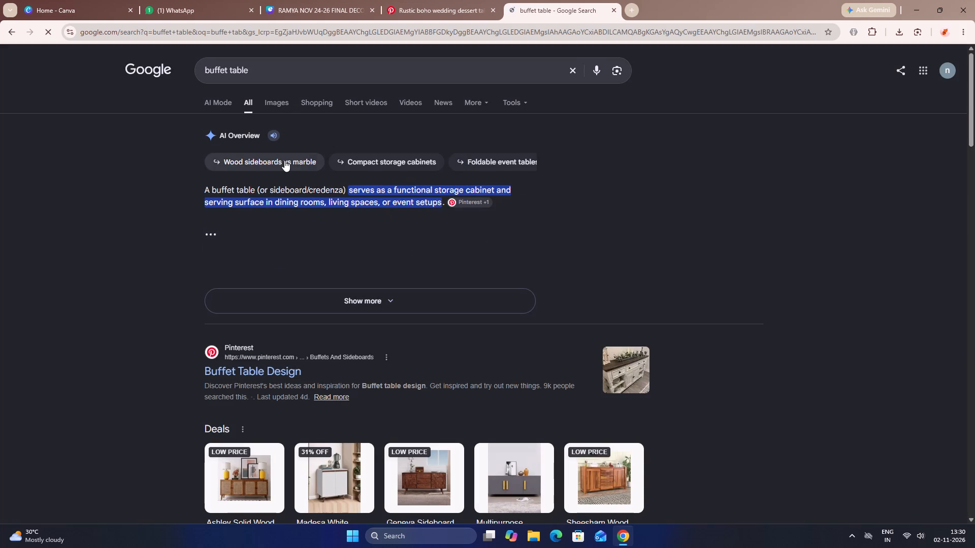
double_click(284, 99)
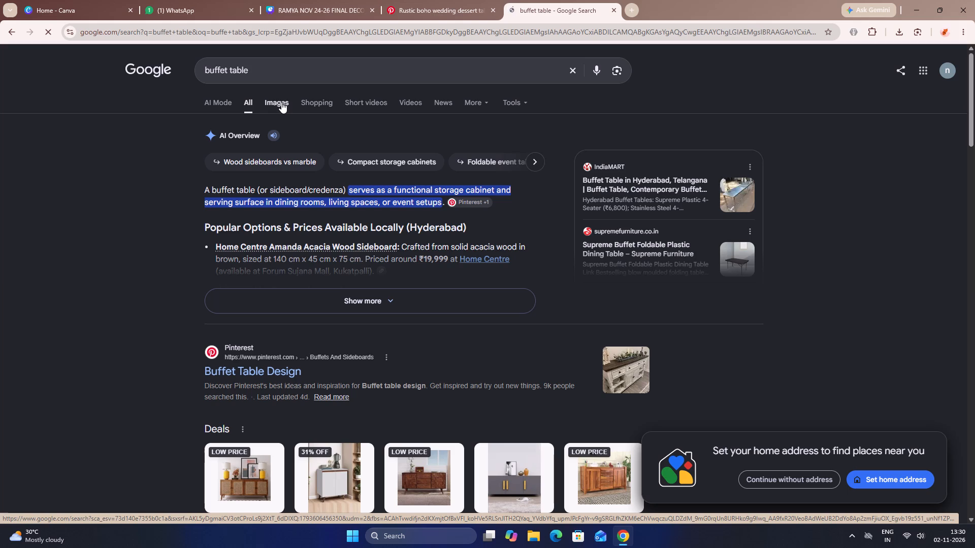
left_click(281, 102)
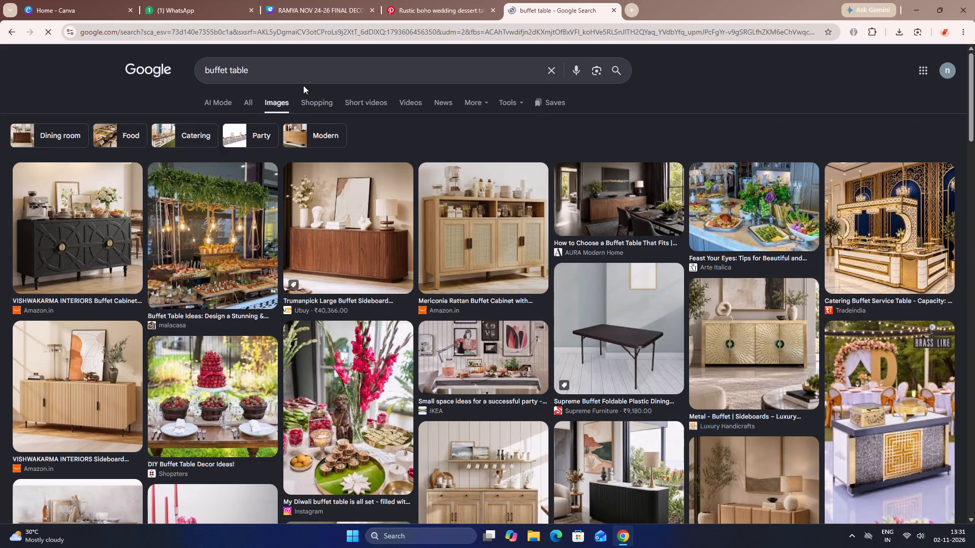
Look through the buffet table image results for a suitable reference photo for the stall.
scroll(371, 146, "down", 3)
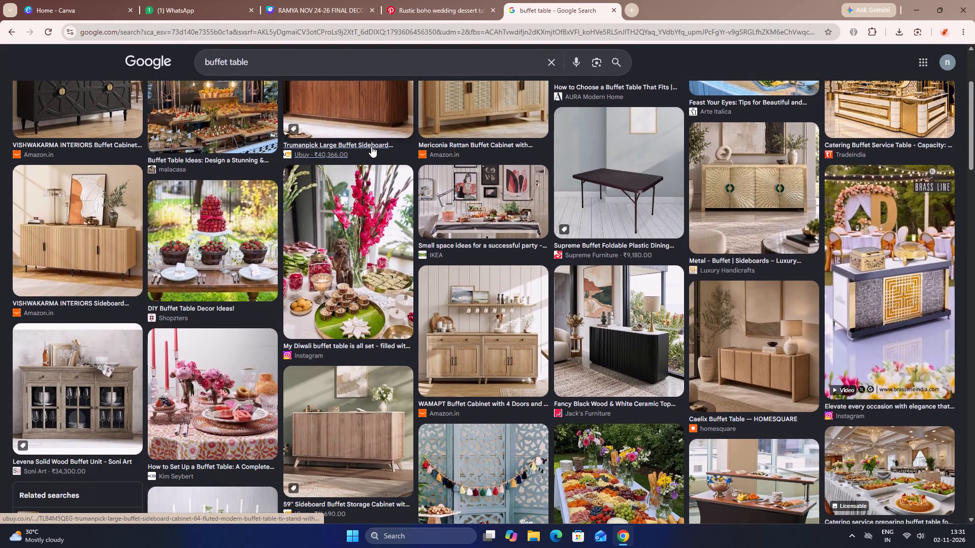
scroll(371, 146, "down", 6)
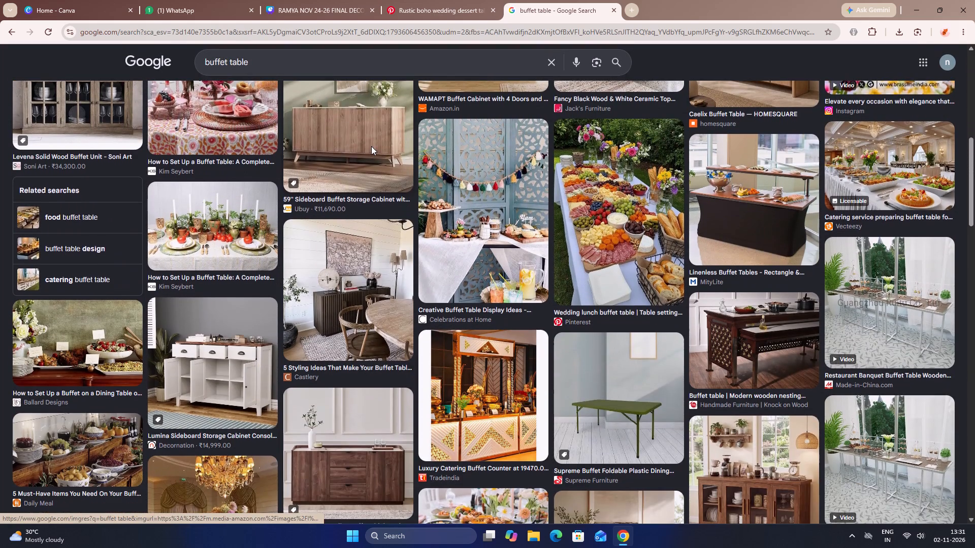
scroll(371, 146, "down", 7)
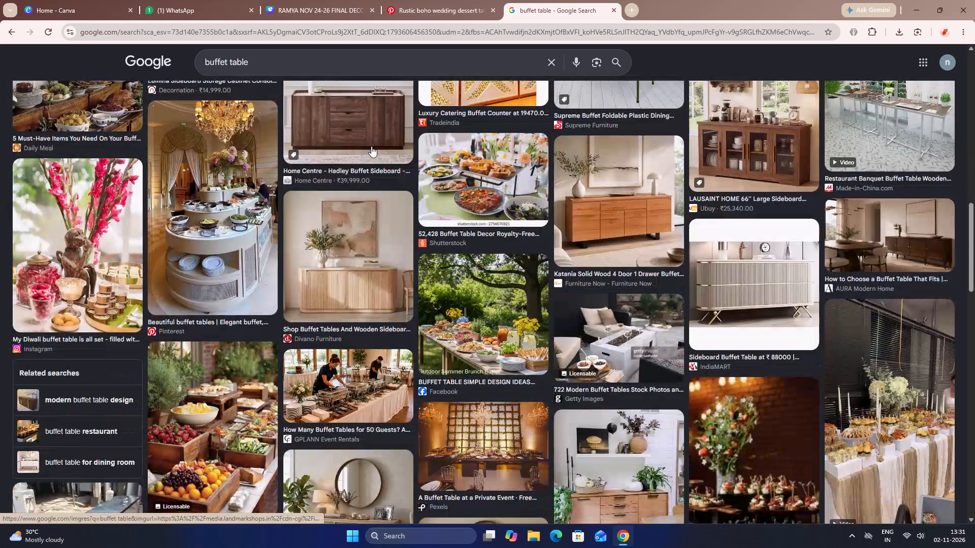
scroll(371, 146, "down", 3)
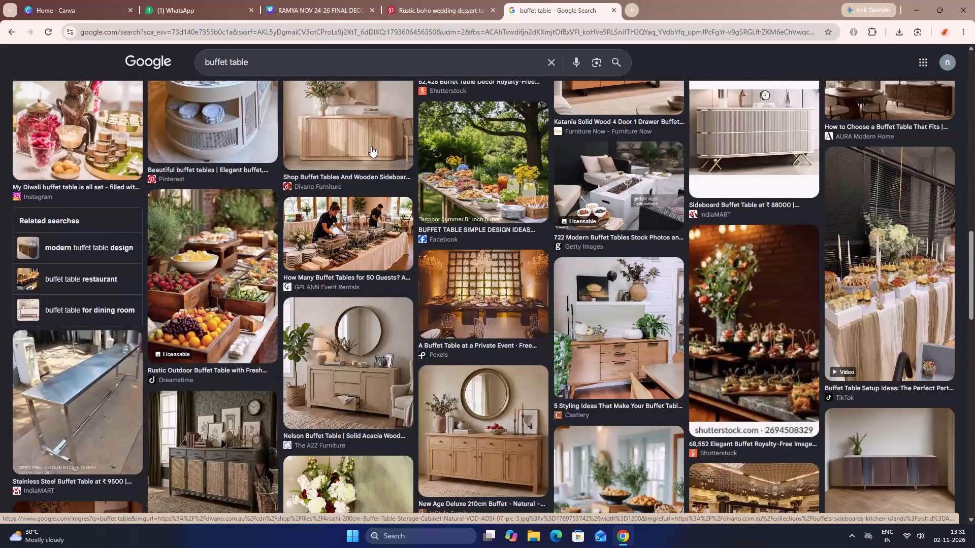
scroll(371, 146, "down", 10)
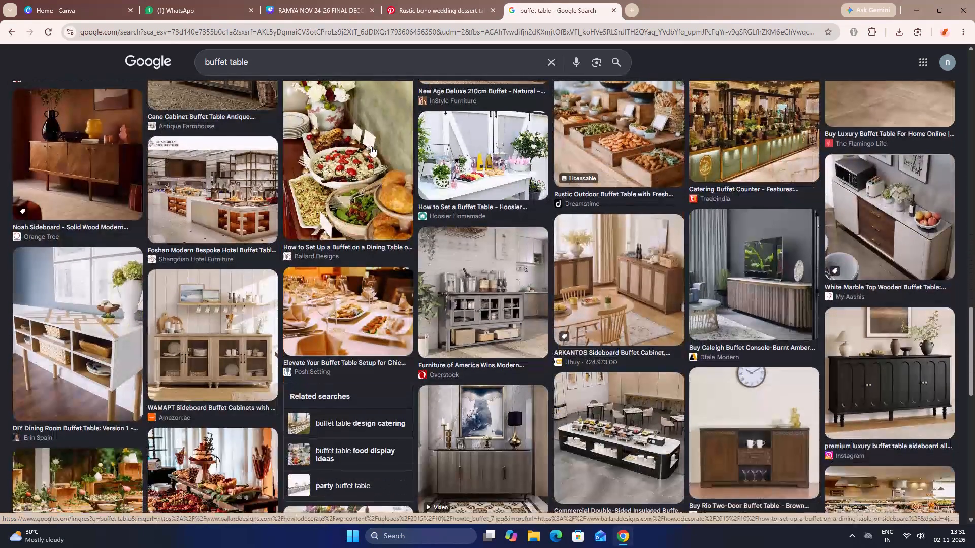
scroll(371, 146, "down", 6)
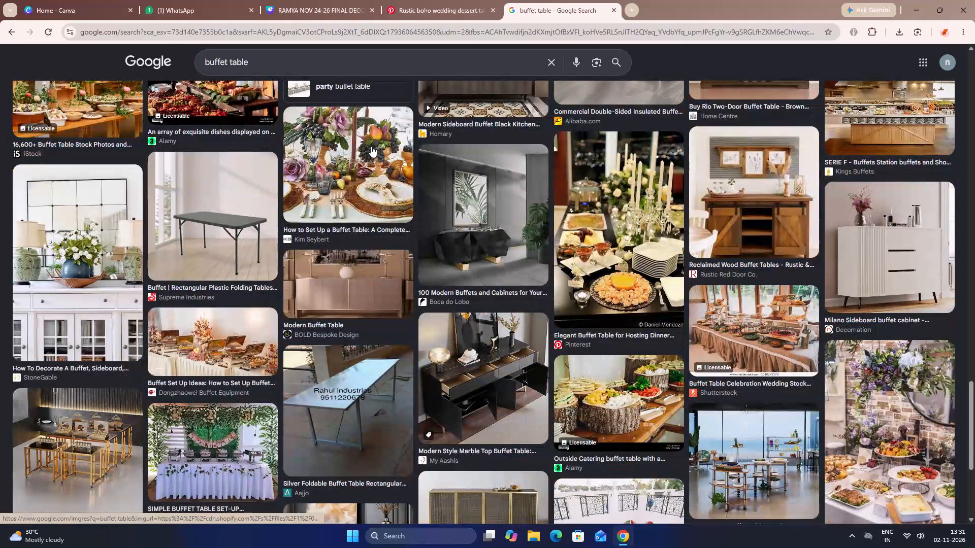
scroll(371, 146, "down", 4)
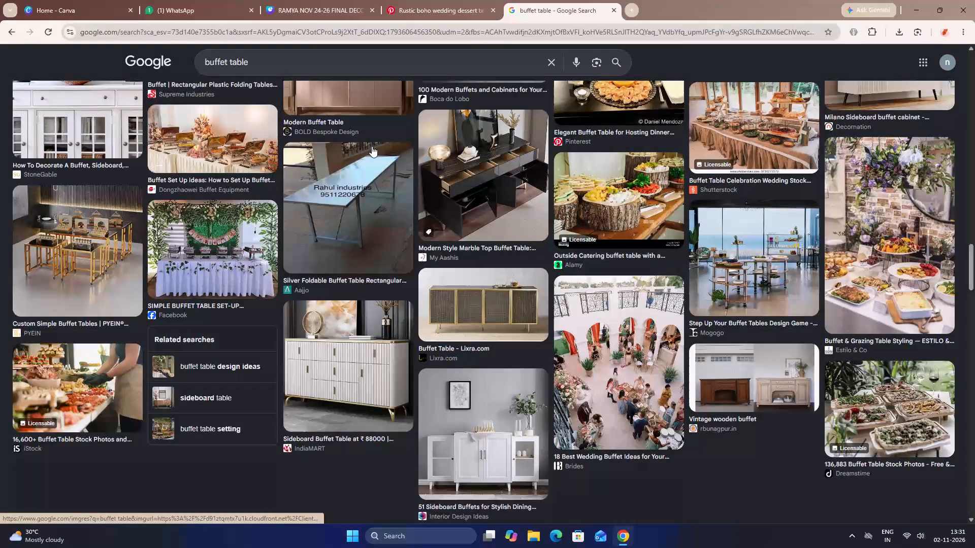
scroll(372, 146, "down", 7)
scroll(375, 146, "up", 11)
scroll(375, 146, "up", 16)
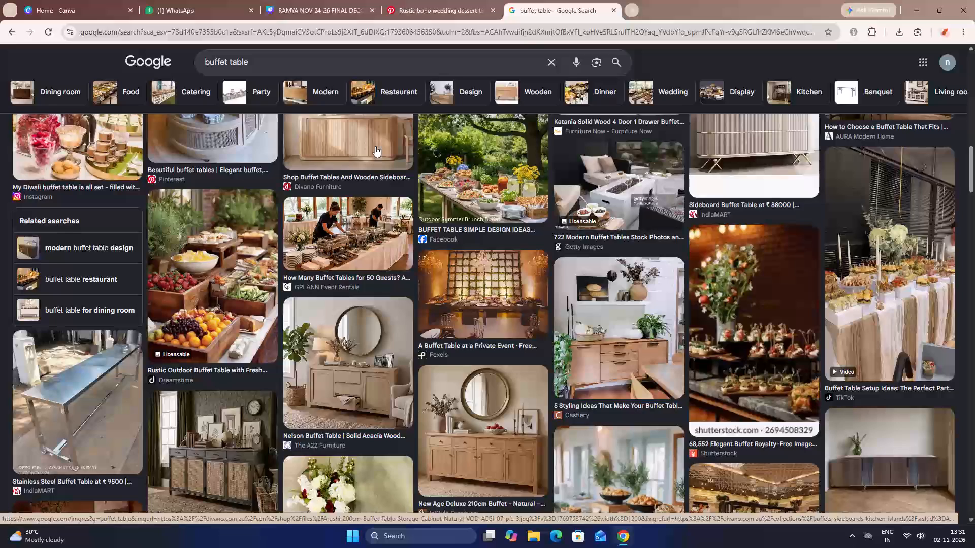
scroll(375, 146, "up", 4)
Refine the image search to "buffet table cream cloth".
left_click(297, 61)
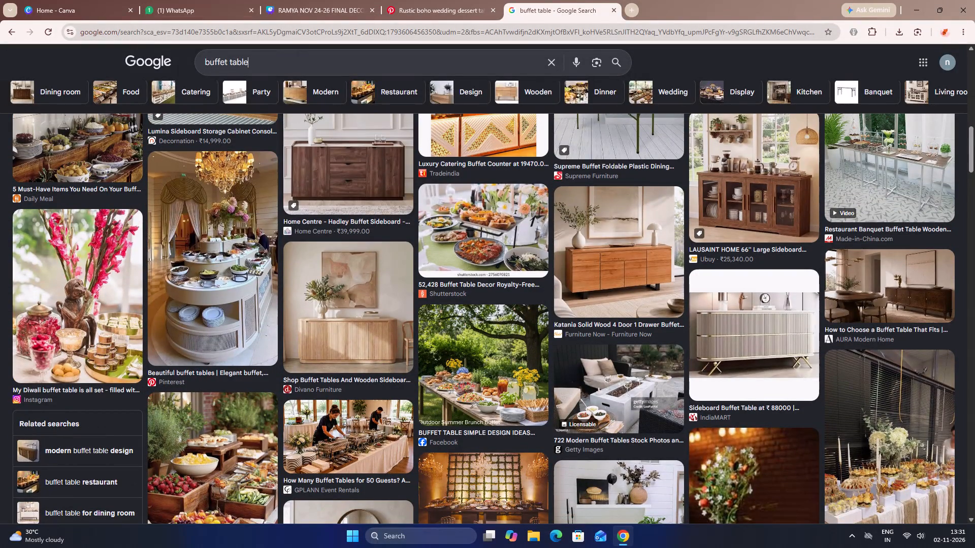
key("space")
type("cream c")
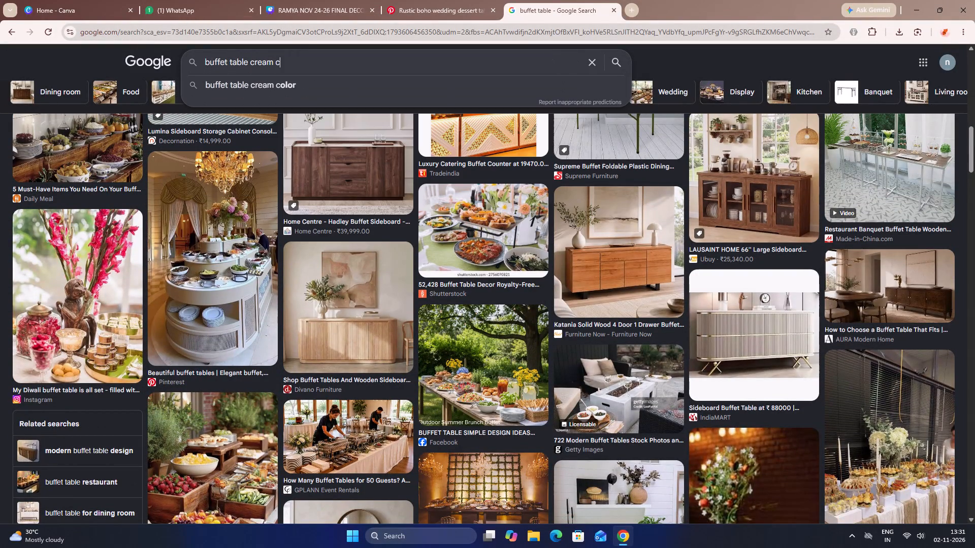
type("lo")
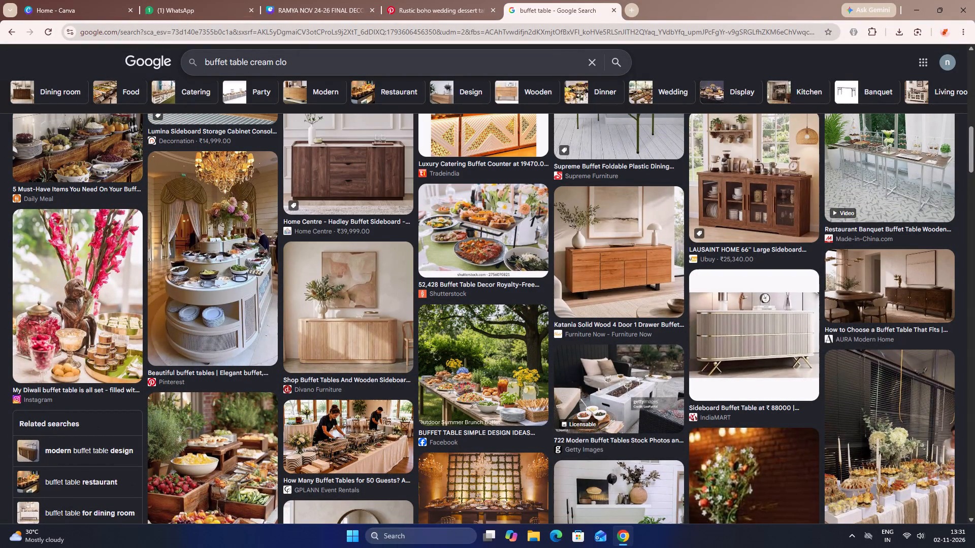
type("th")
key("Return")
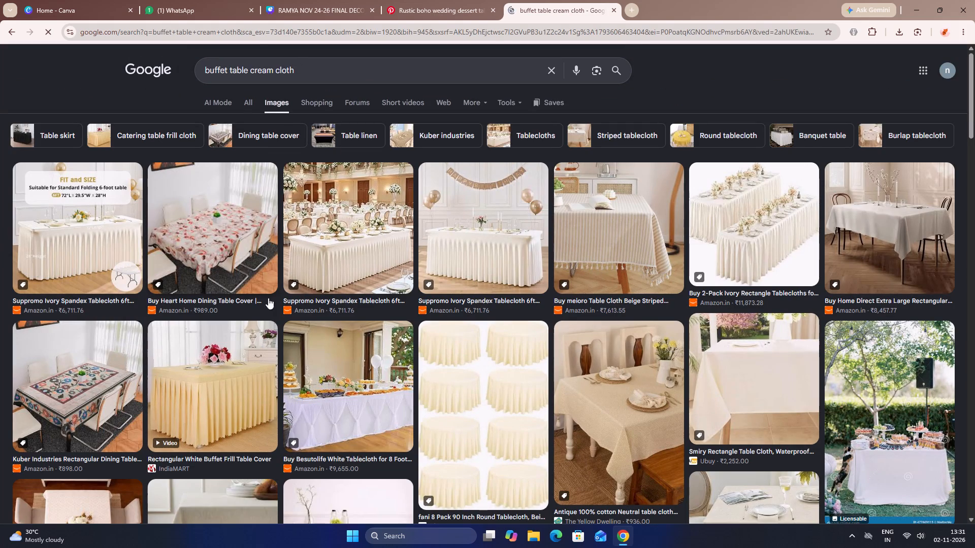
Open IndiaMART's cream-coloured "Rectangular White Buffet Frill Table Cover" image, check its related images, and copy the main image.
scroll(279, 361, "down", 2)
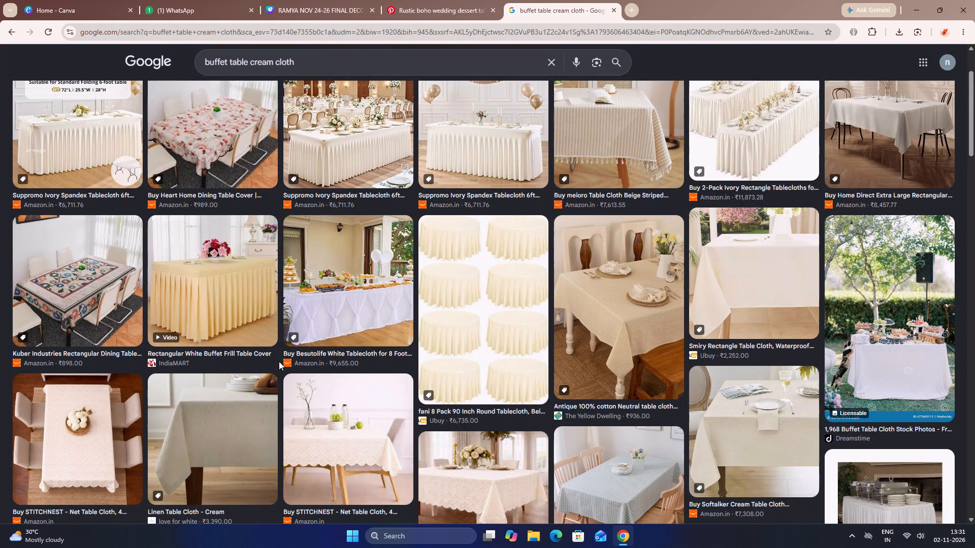
scroll(279, 361, "down", 1)
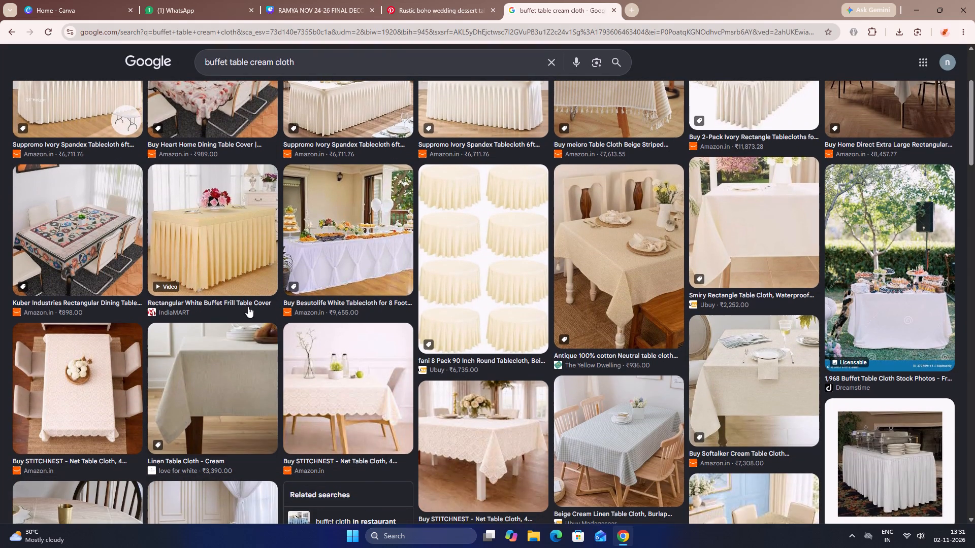
left_click(210, 217)
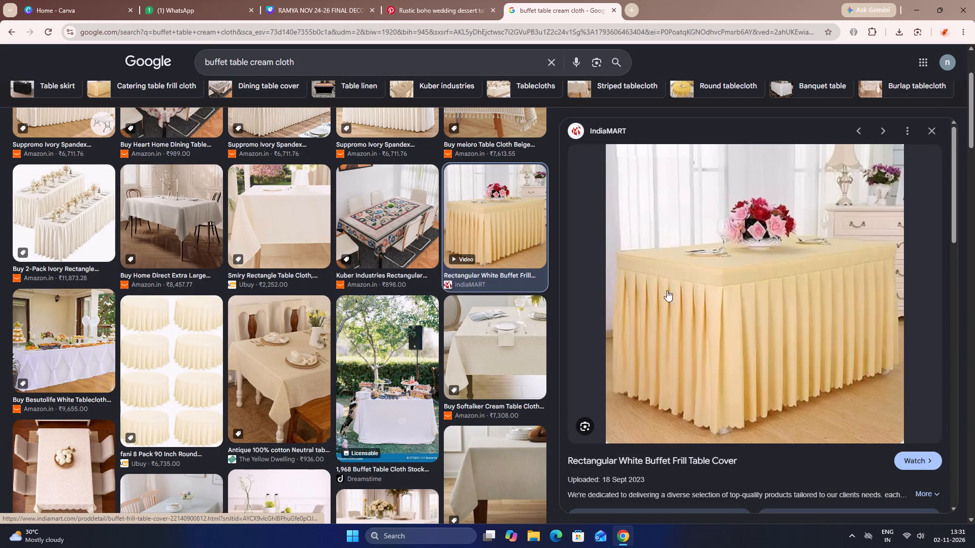
scroll(798, 289, "down", 7)
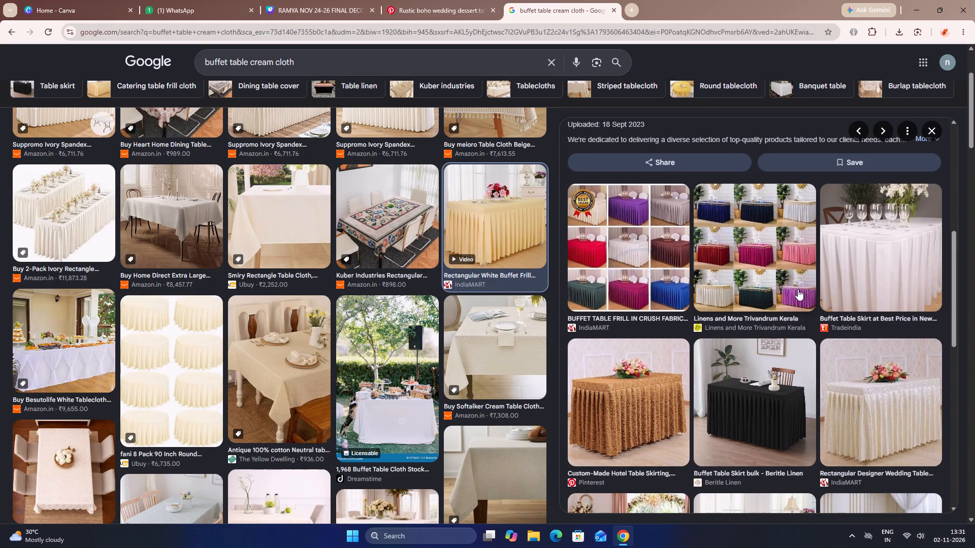
scroll(798, 289, "down", 7)
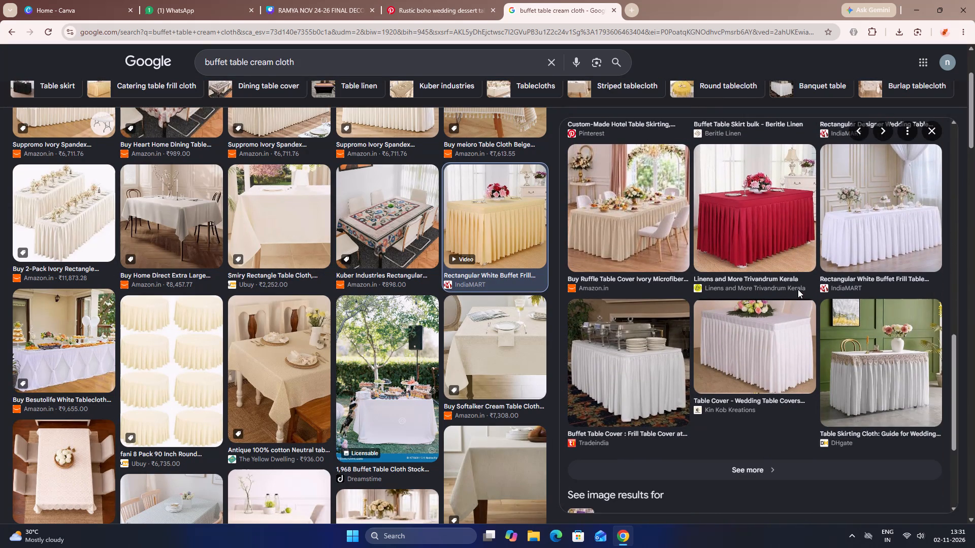
scroll(798, 289, "up", 11)
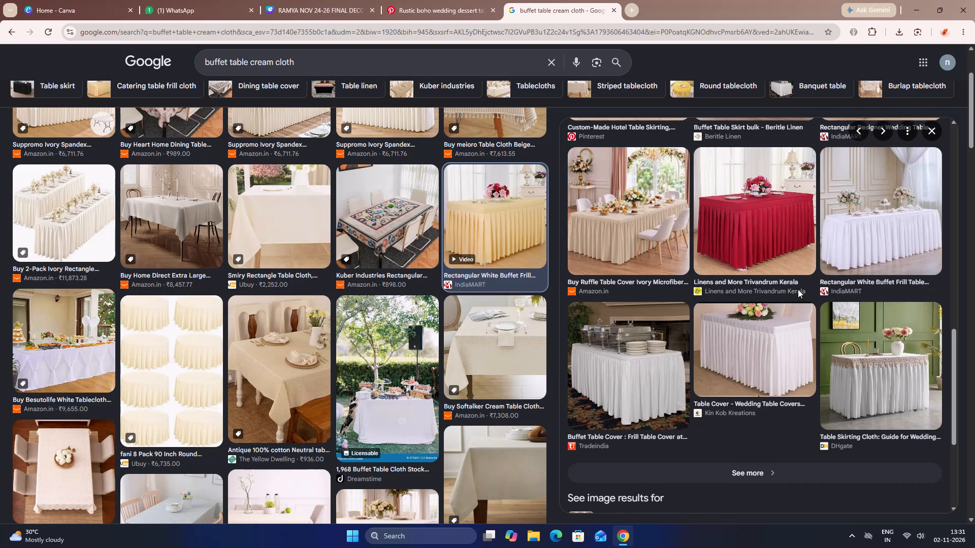
scroll(798, 289, "up", 5)
right_click(798, 289)
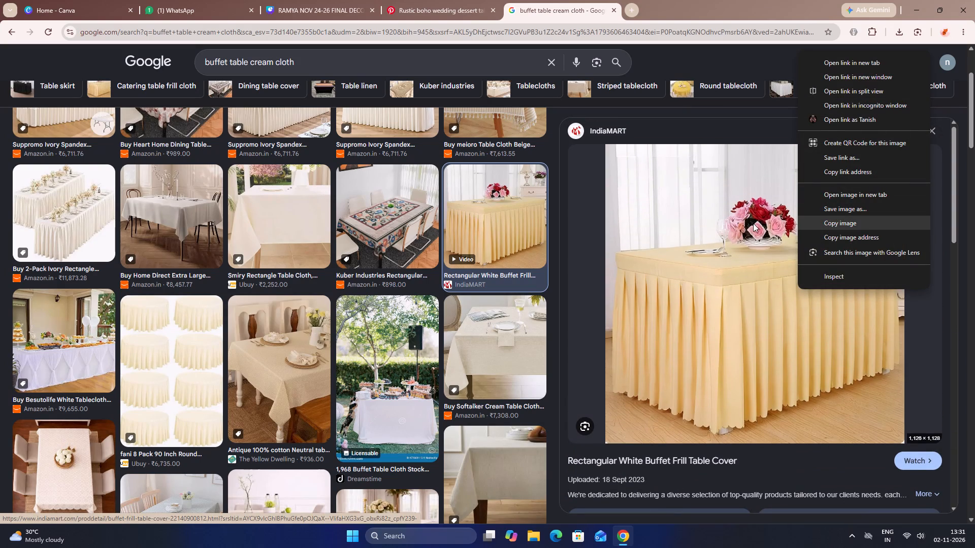
left_click(819, 221)
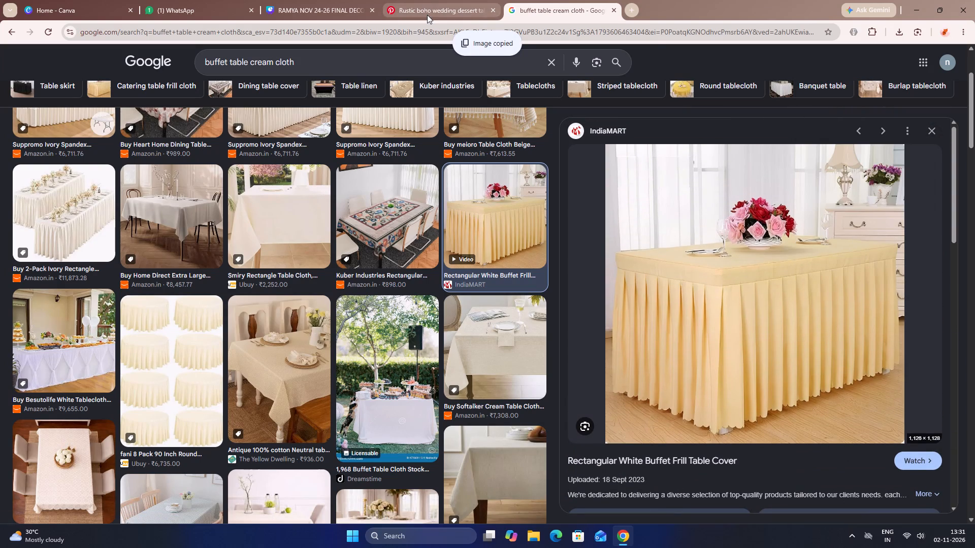
Switch back to the RAMYA NOV 24-26 FINAL DECOR design and move the buffet table note into the upper part of page 12.
left_click(427, 15)
left_click(354, 3)
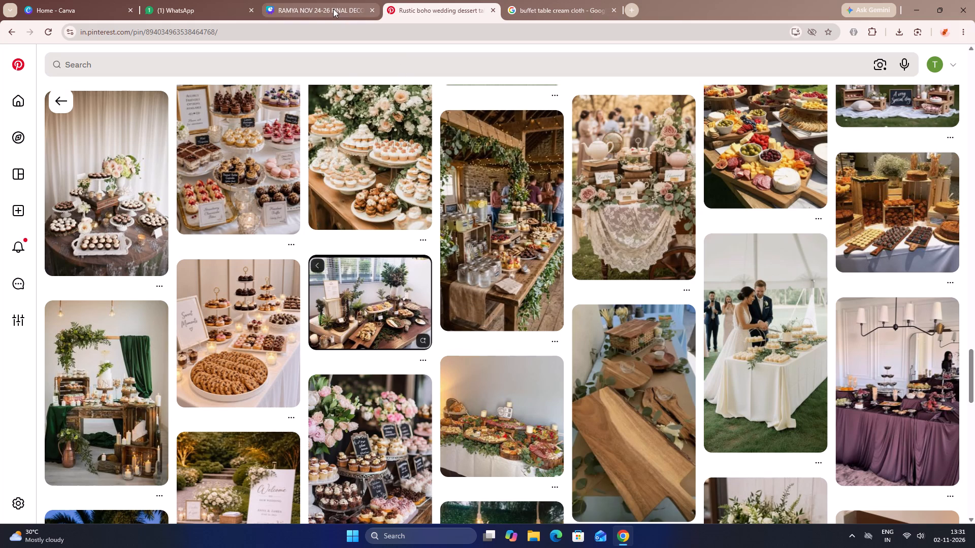
left_click(330, 6)
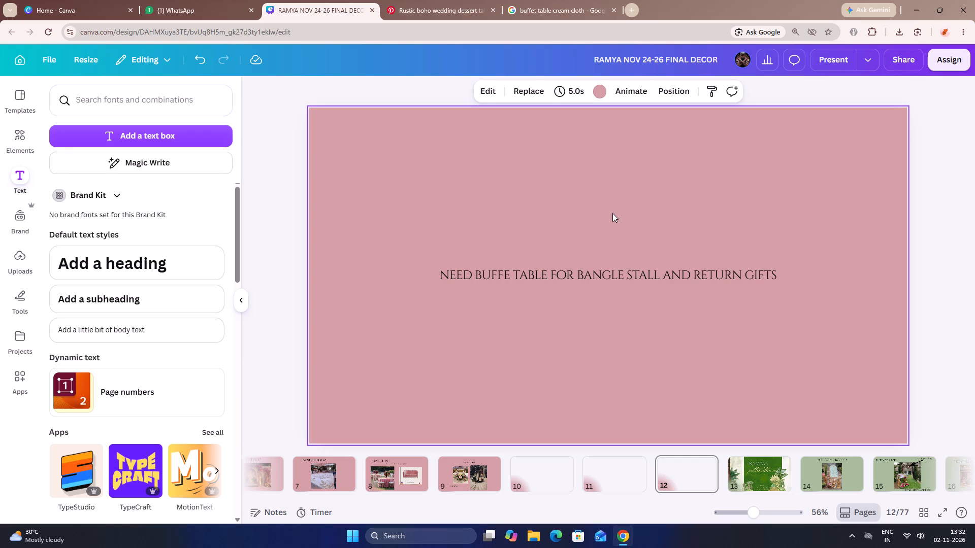
left_click_drag(651, 278, 654, 192)
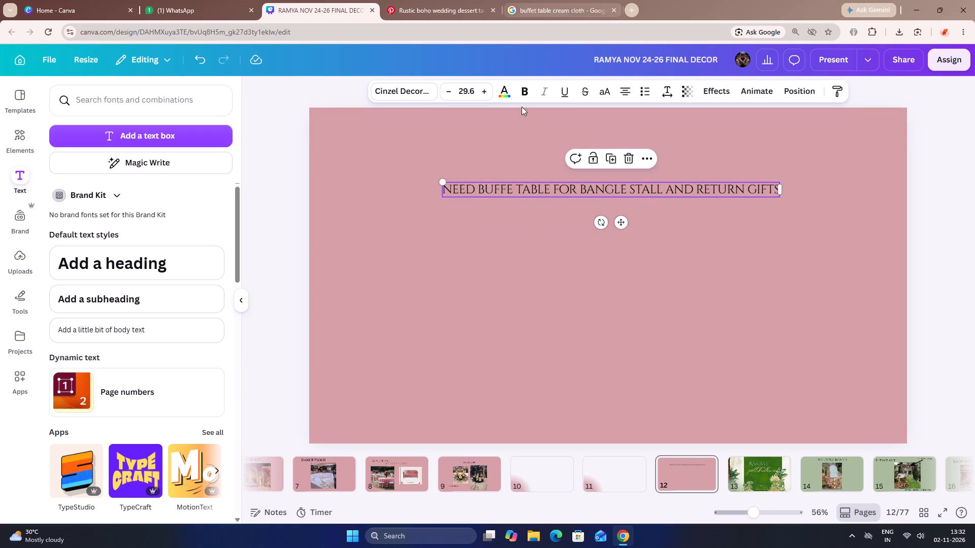
Place the text cursor right after "BUFFE" in the page 12 note.
left_click(511, 185)
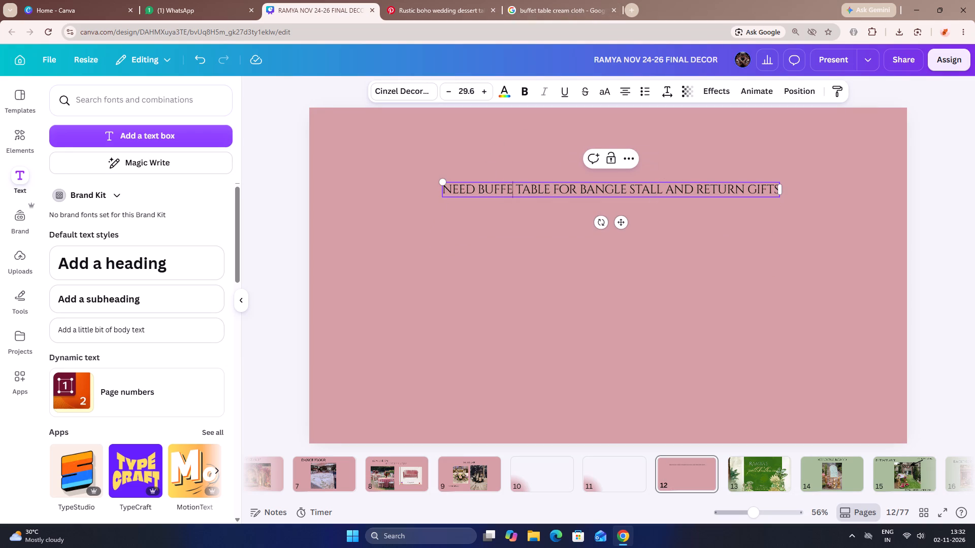
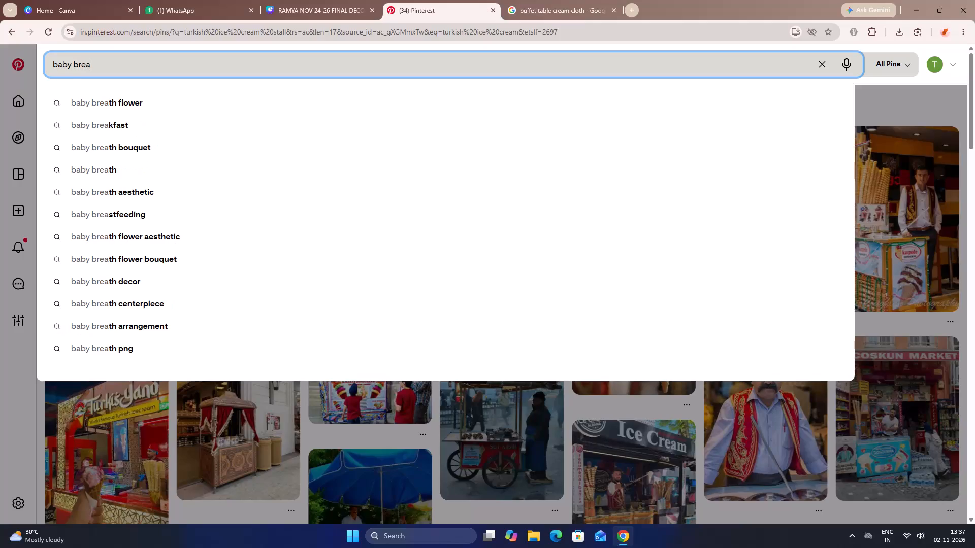
Search Pinterest for "baby breath flower", open the hand-held white bouquet pin against the grey wooden wall, and copy its image.
left_click(355, 108)
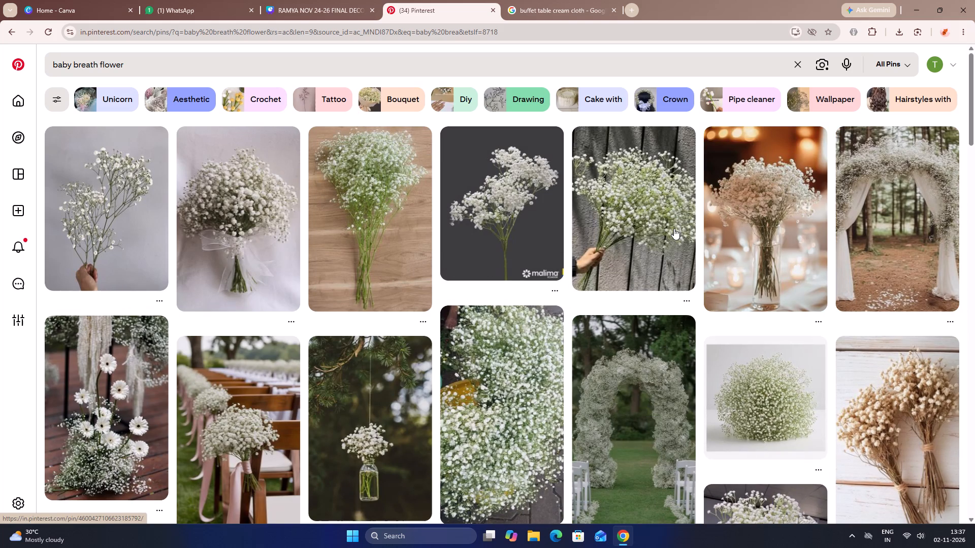
scroll(674, 228, "down", 2)
scroll(674, 228, "up", 4)
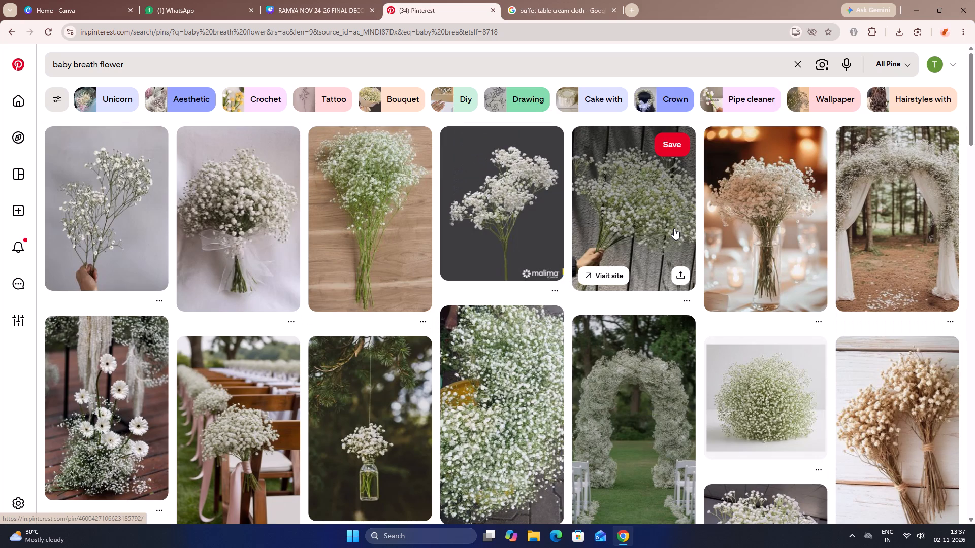
left_click(655, 227)
right_click(238, 235)
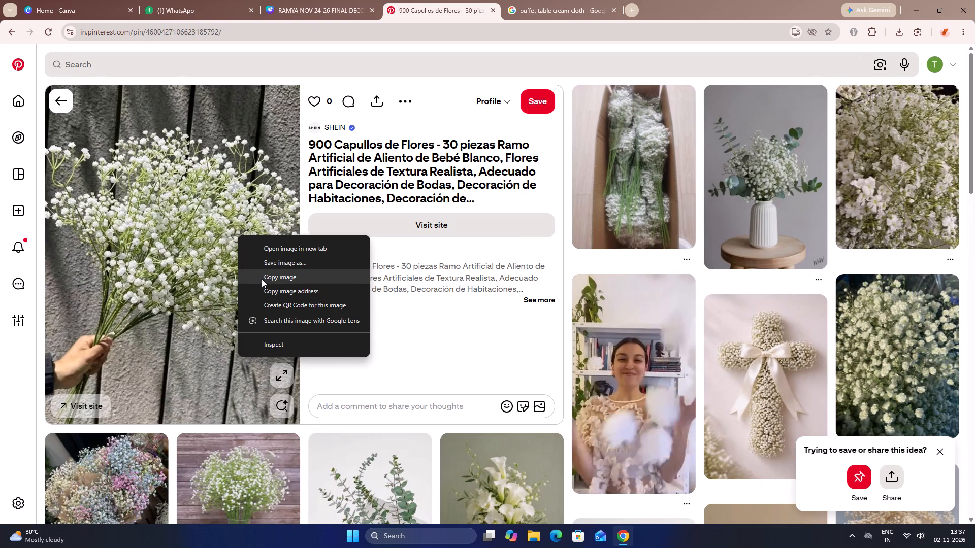
left_click(262, 279)
Switch to the RAMYA NOV 24-26 FINAL DECOR design, add a blank page after page 13, and place the copied bouquet image left of centre.
left_click(333, 0)
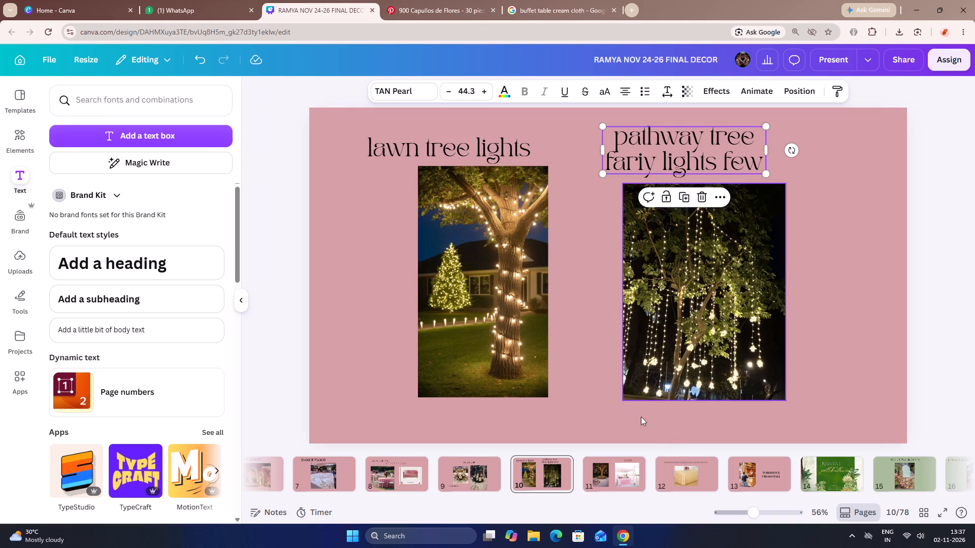
left_click(798, 466)
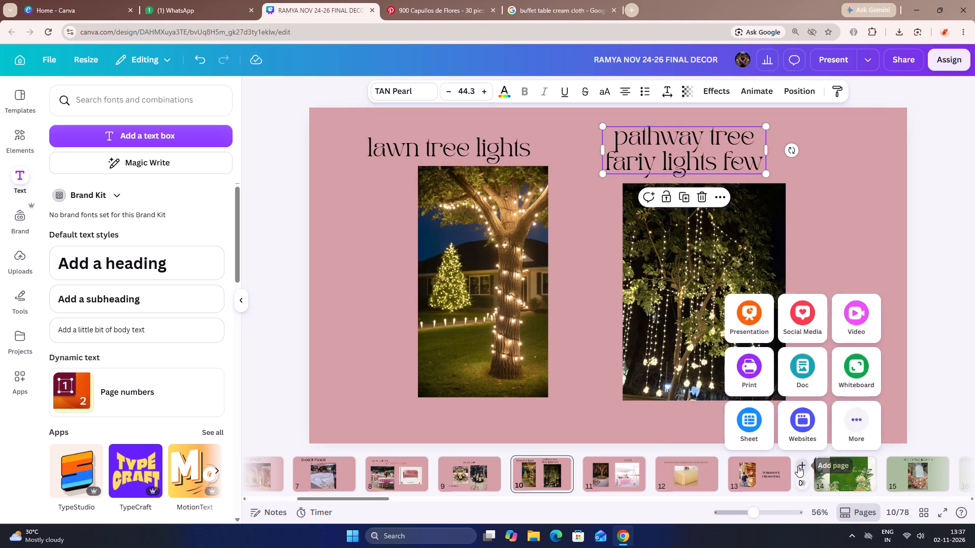
key("ctrl+v")
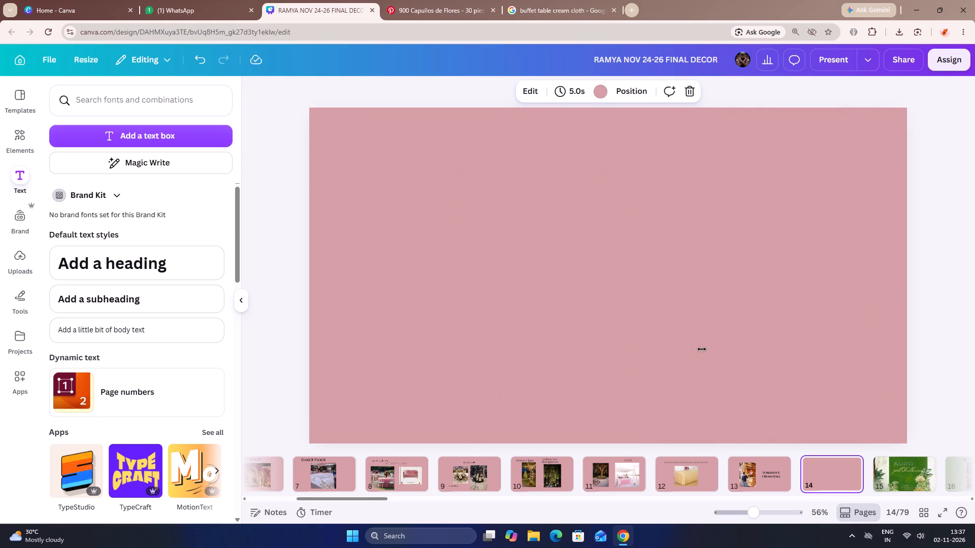
left_click_drag(645, 348, 534, 349)
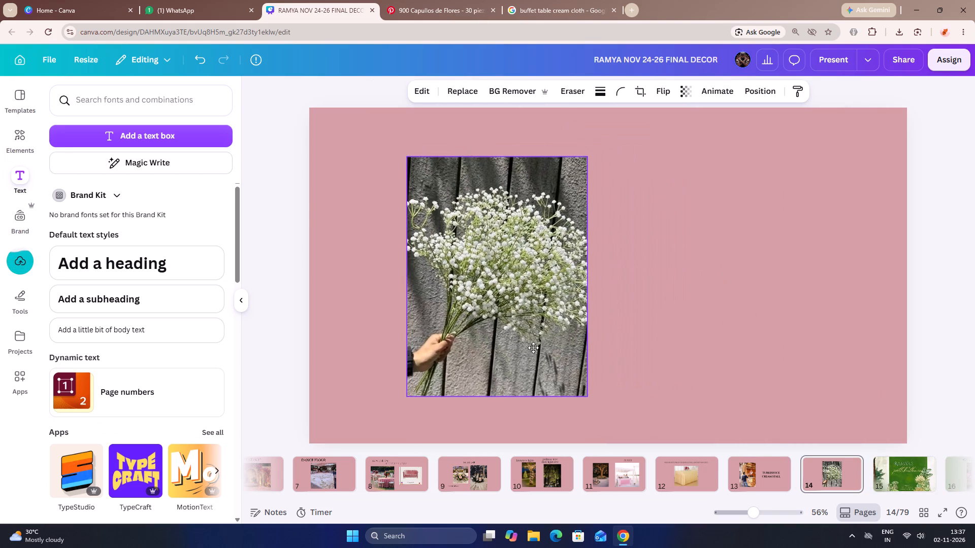
Add a page 14 text box reading "baby breath flower for client", copying the flower name from the Pinterest search.
left_click(217, 143)
left_click(436, 10)
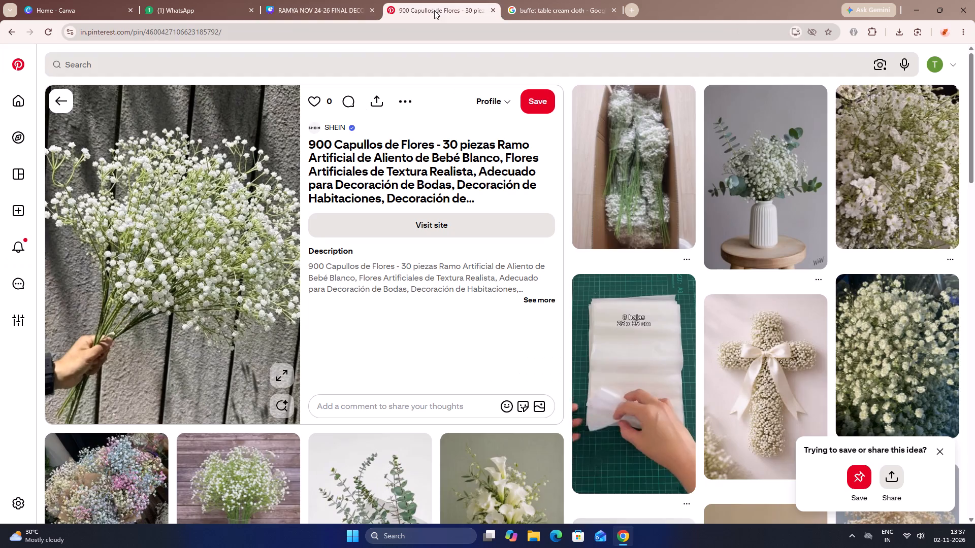
left_click(51, 100)
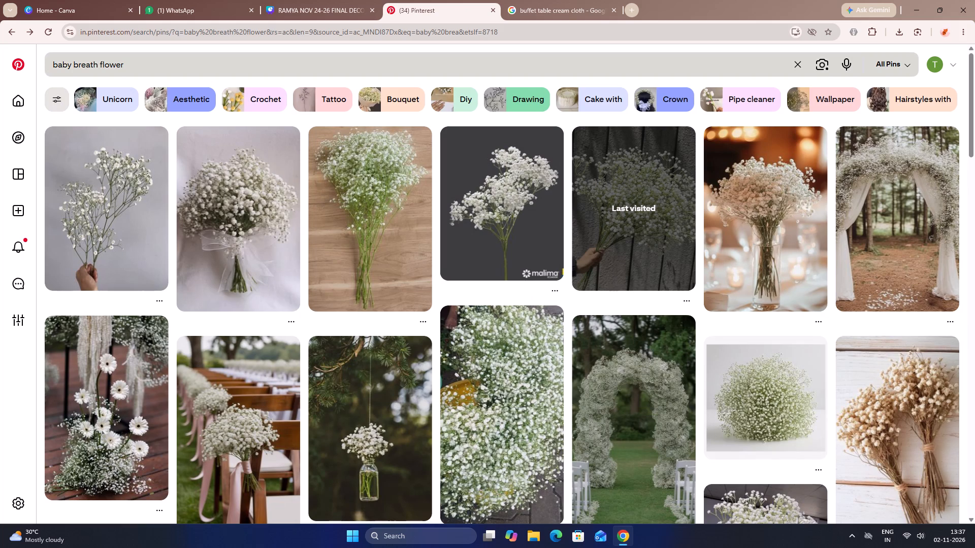
left_click_drag(125, 64, 33, 71)
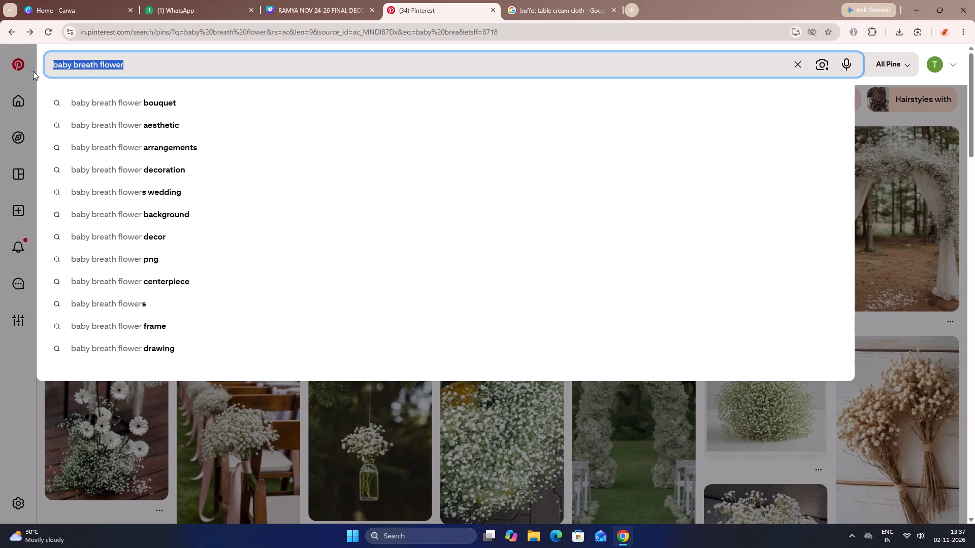
key("ctrl+c")
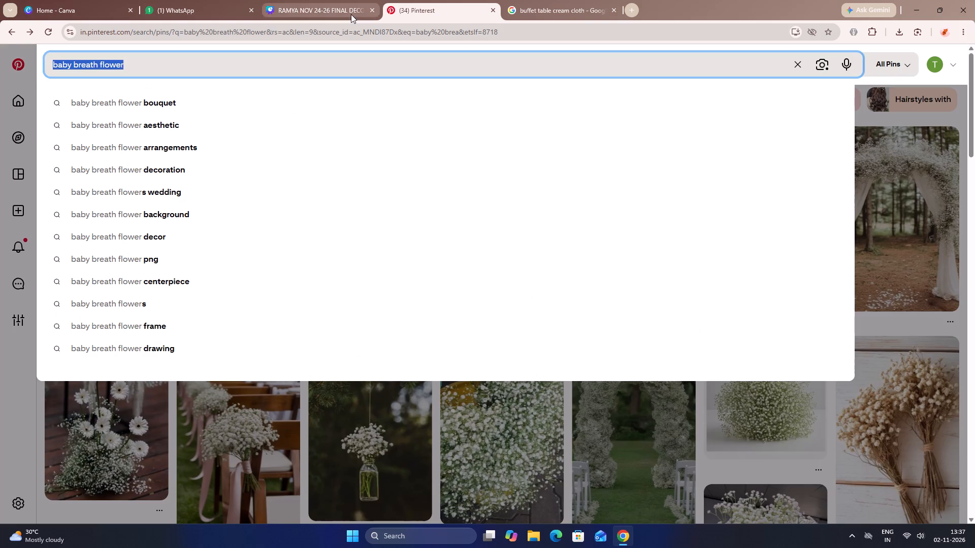
left_click(351, 14)
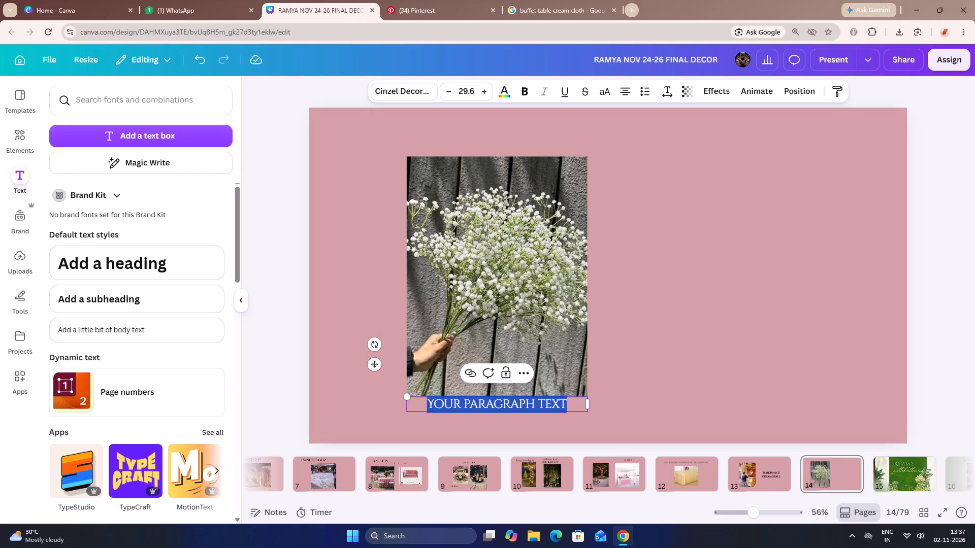
left_click(571, 408)
key("BackSpace")
key("BackSpace")
key("BackSpace")
key("BackSpace")
key("BackSpace")
key("BackSpace")
key("BackSpace")
key("BackSpace")
key("BackSpace")
key("BackSpace")
key("BackSpace")
key("BackSpace")
key("BackSpace")
key("BackSpace")
key("BackSpace")
key("BackSpace")
key("BackSpace")
key("BackSpace")
key("BackSpace")
key("BackSpace")
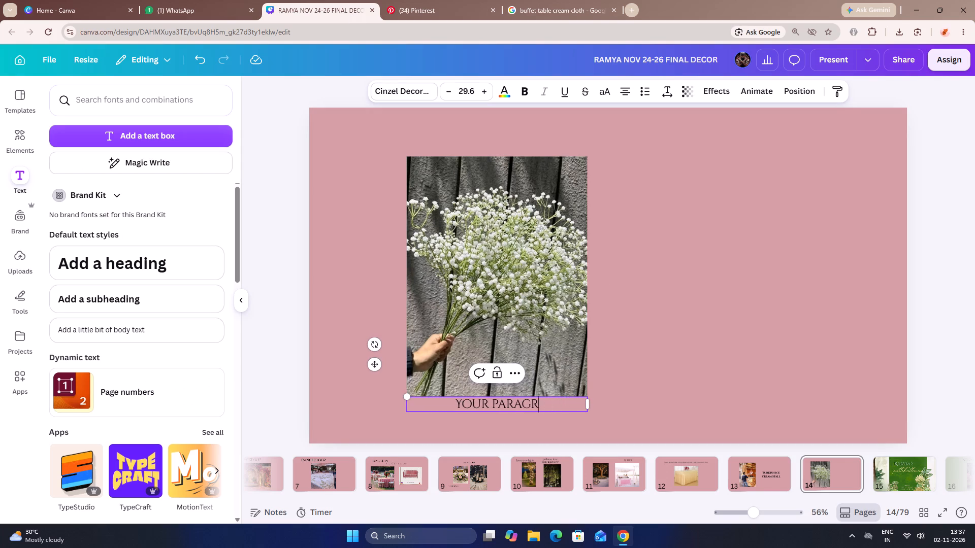
key("ctrl+v")
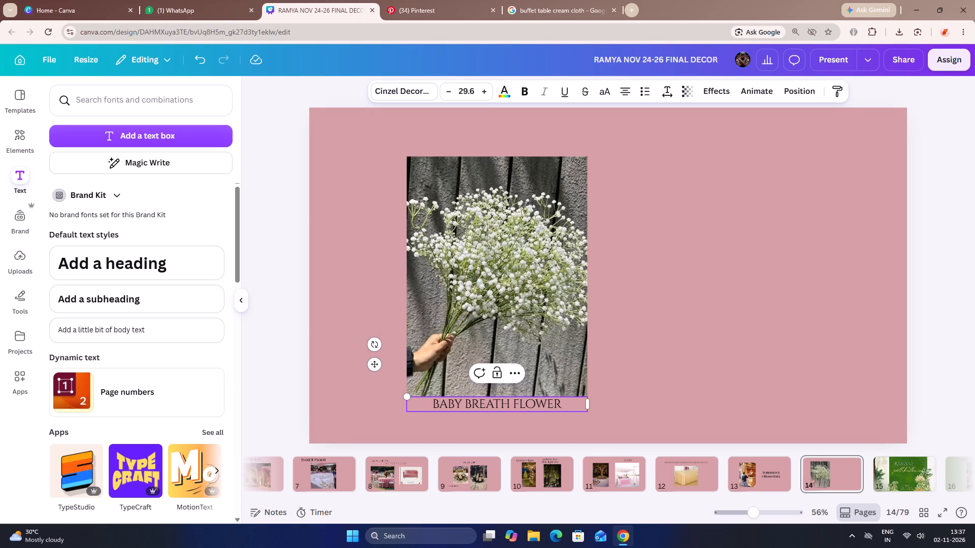
key("space")
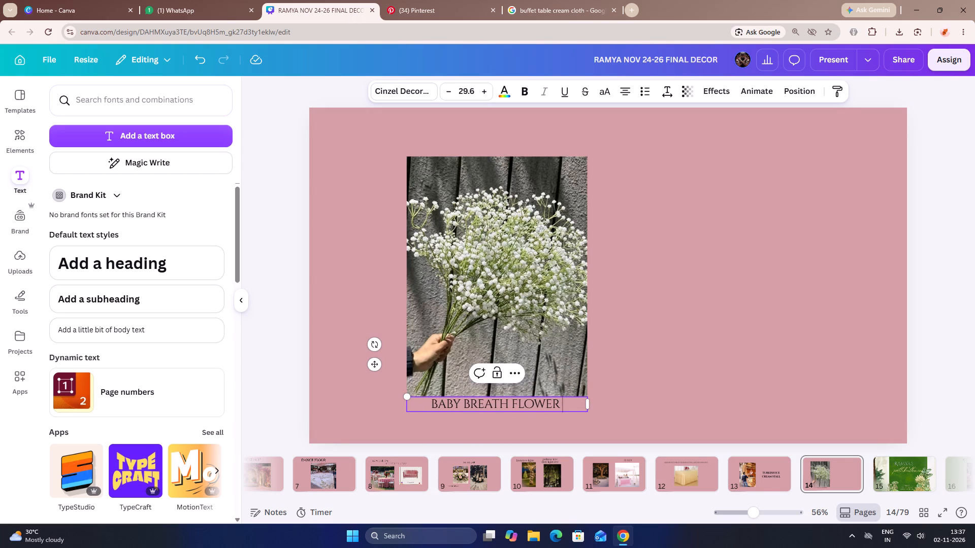
type("for client")
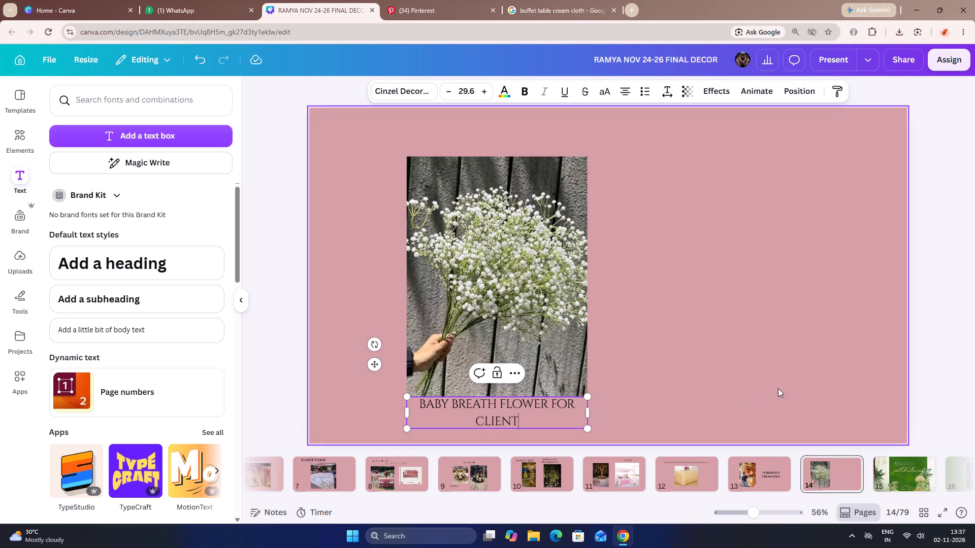
left_click(778, 390)
Move the baby breath caption to the right of the bouquet photo, make it bold, and enlarge it to size 43.7 on two lines.
left_click_drag(560, 413, 831, 320)
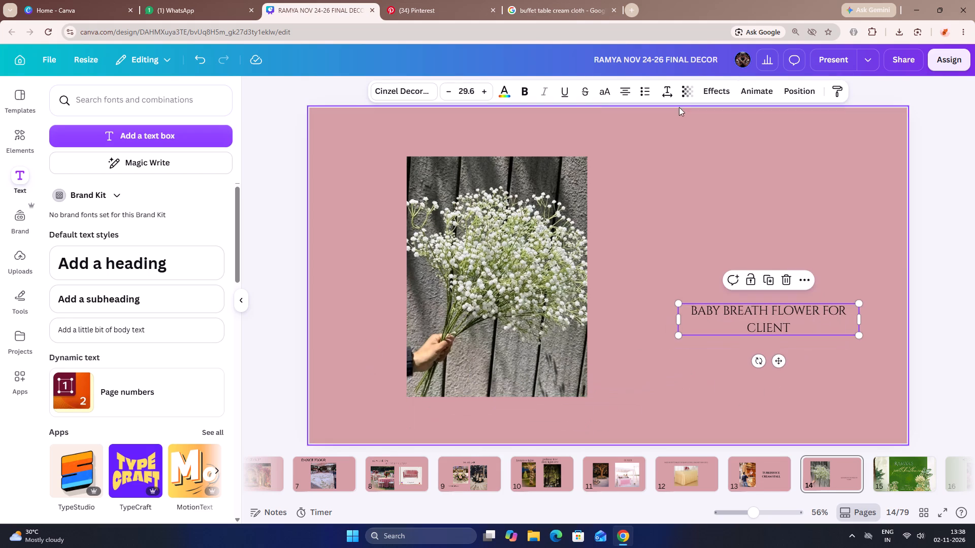
left_click(525, 90)
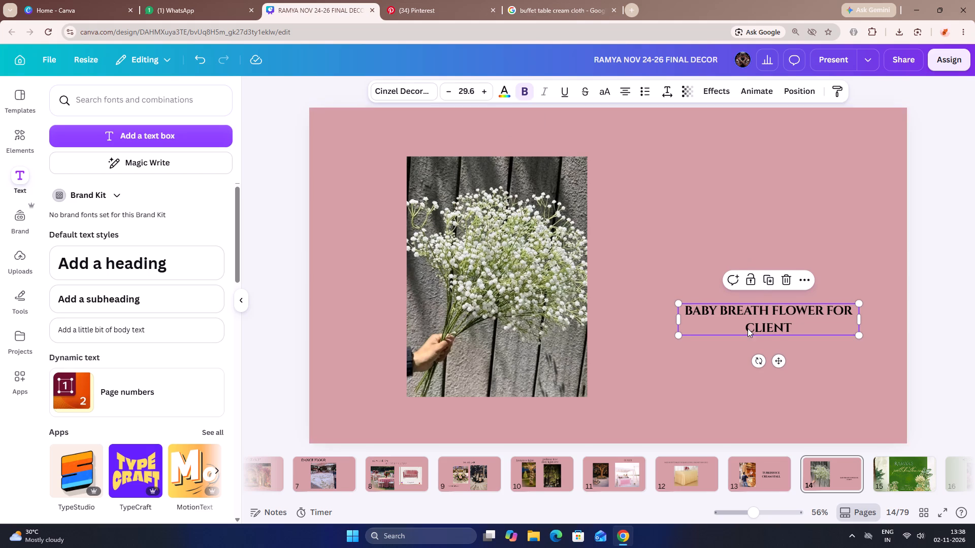
left_click_drag(860, 321, 835, 324)
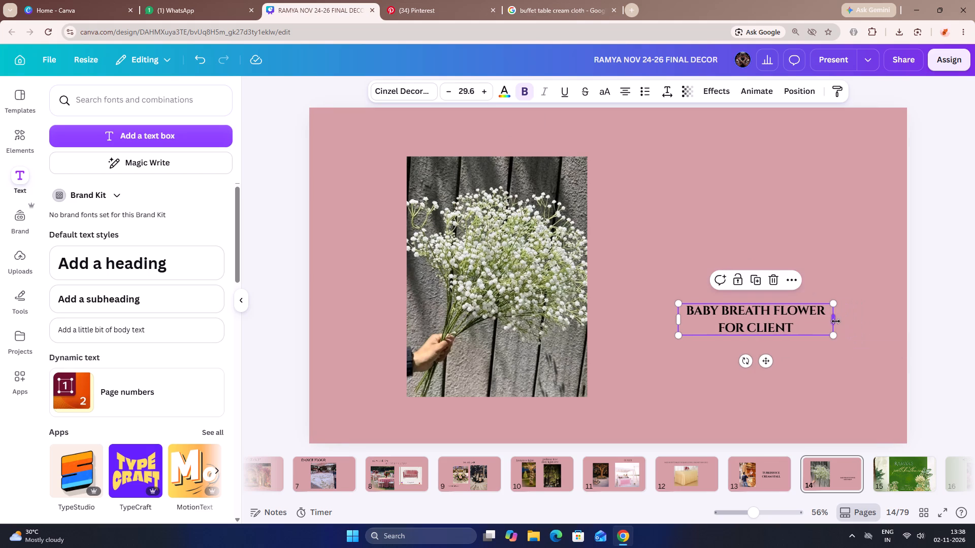
left_click_drag(833, 303, 898, 250)
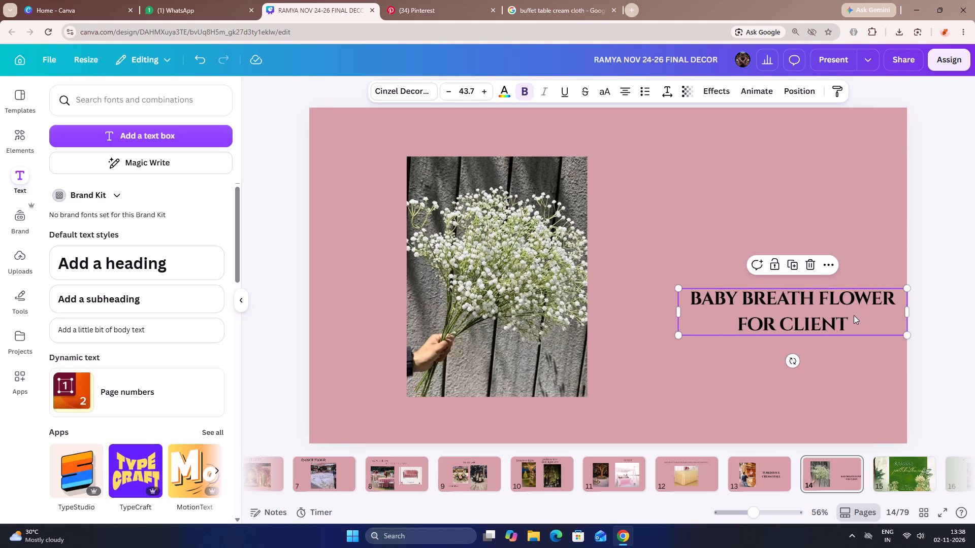
left_click_drag(854, 315, 814, 283)
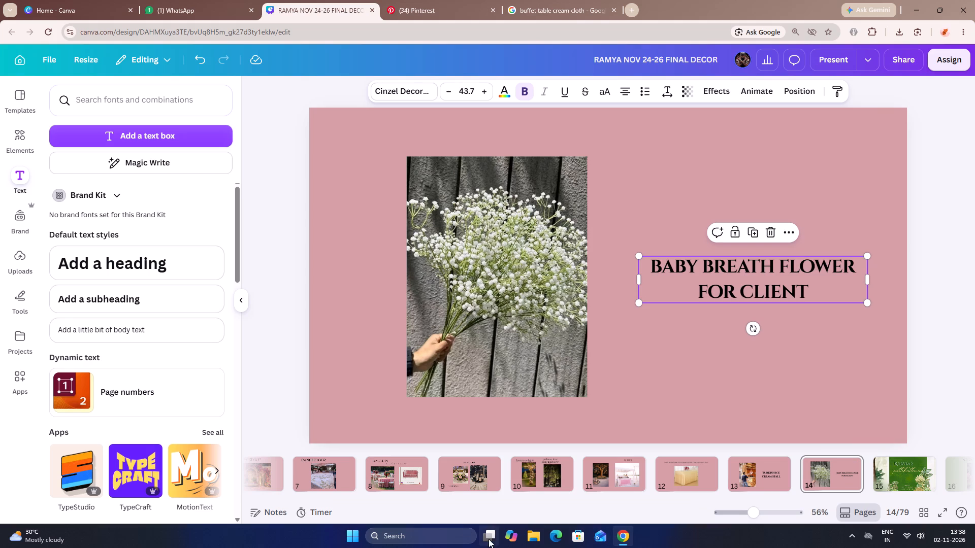
Go to page 11 and nudge the hanging-lights tree photo slightly lower.
left_click(244, 295)
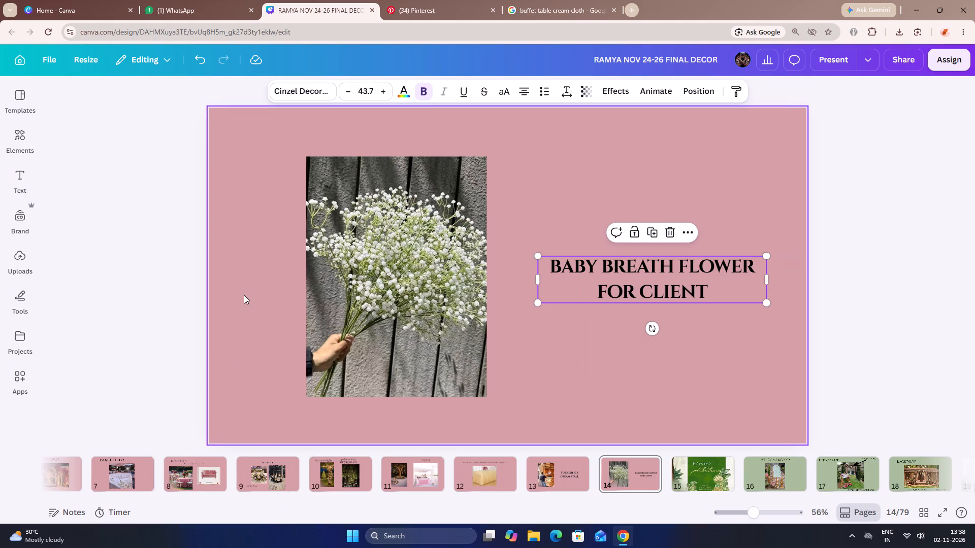
left_click(174, 466)
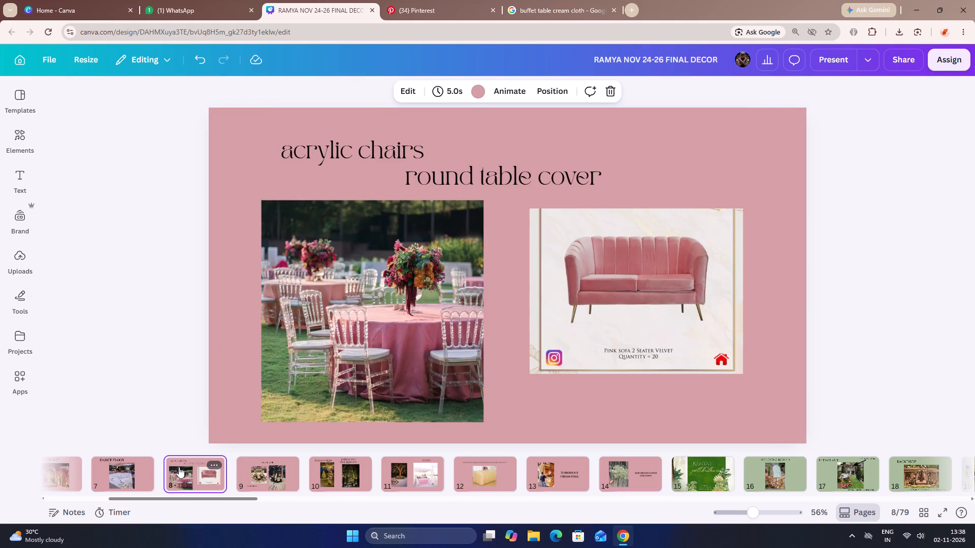
left_click(343, 473)
left_click(402, 471)
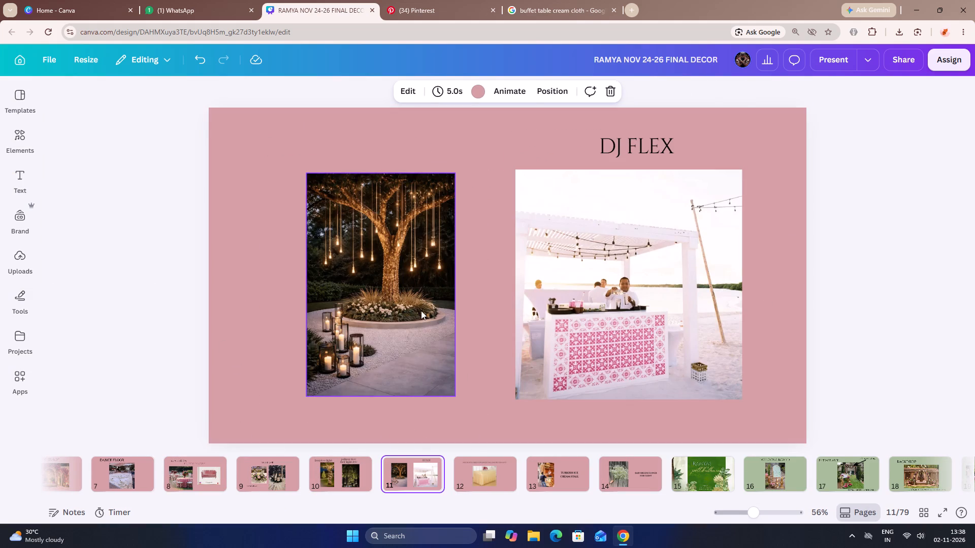
left_click_drag(421, 311, 421, 317)
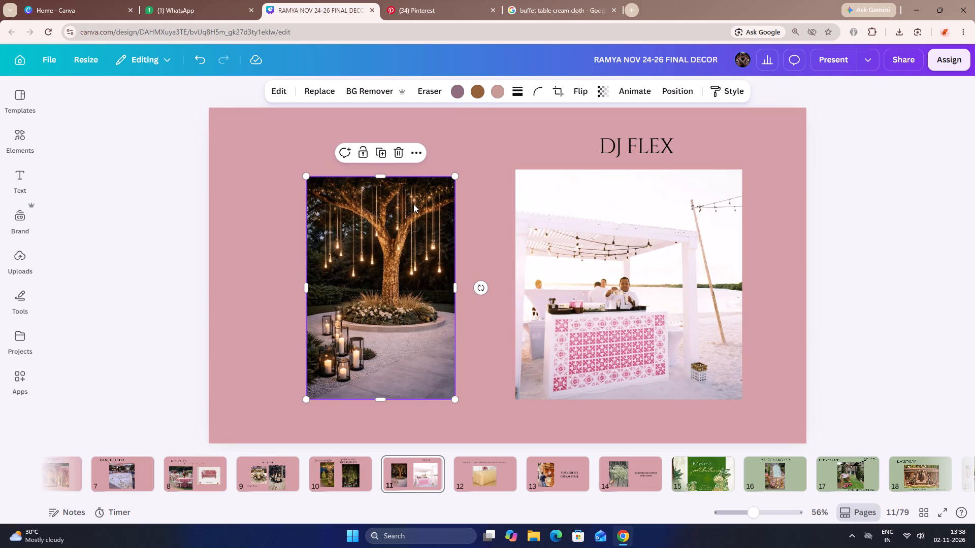
Add a page 11 text box reading "dj placement under the big tree" with "few lights" on a second line.
left_click(20, 177)
left_click(112, 141)
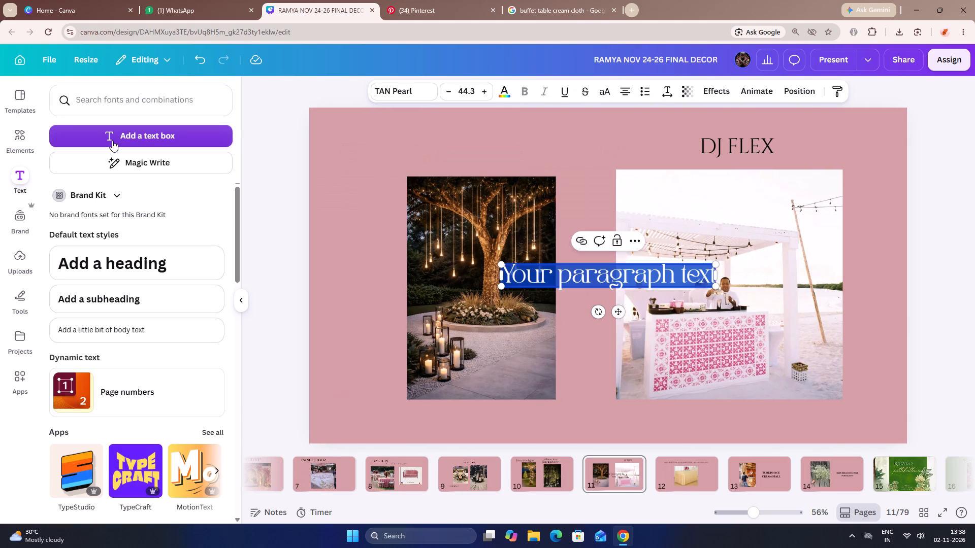
key("BackSpace")
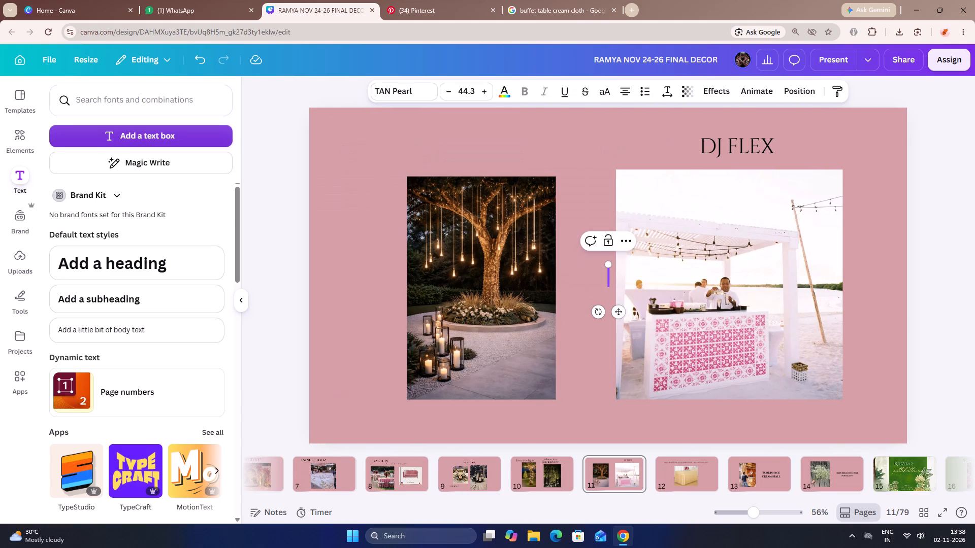
key("d")
type("j")
key("space")
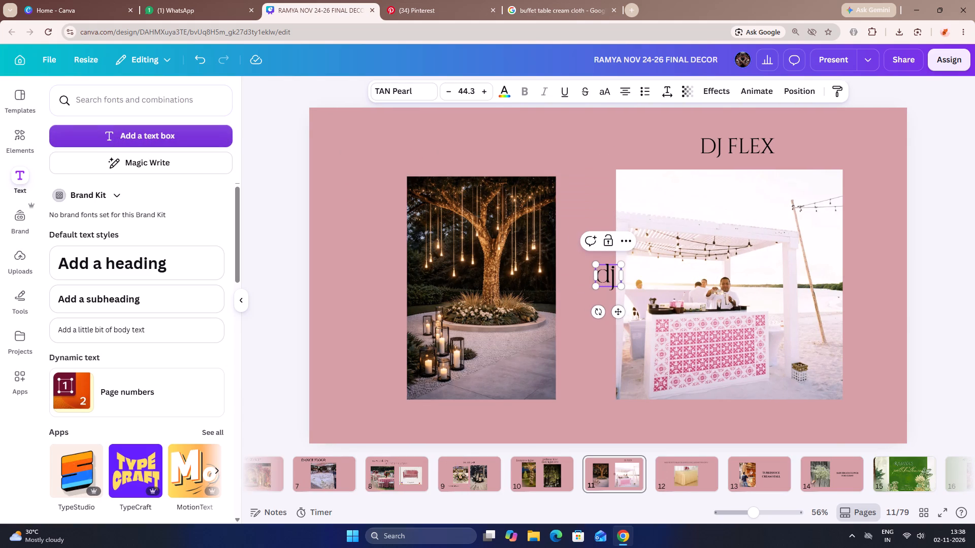
type("plae")
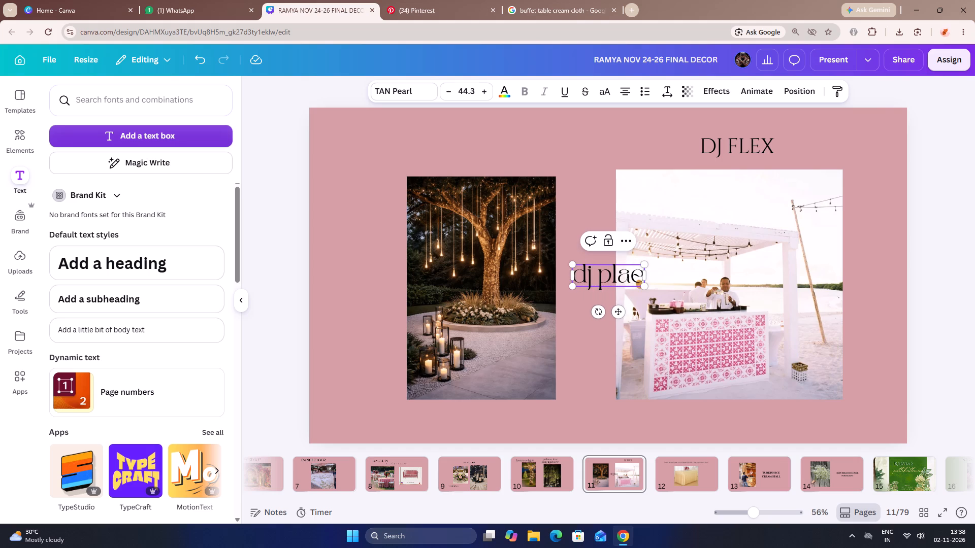
key("BackSpace")
key("BackSpace")
type("acemen")
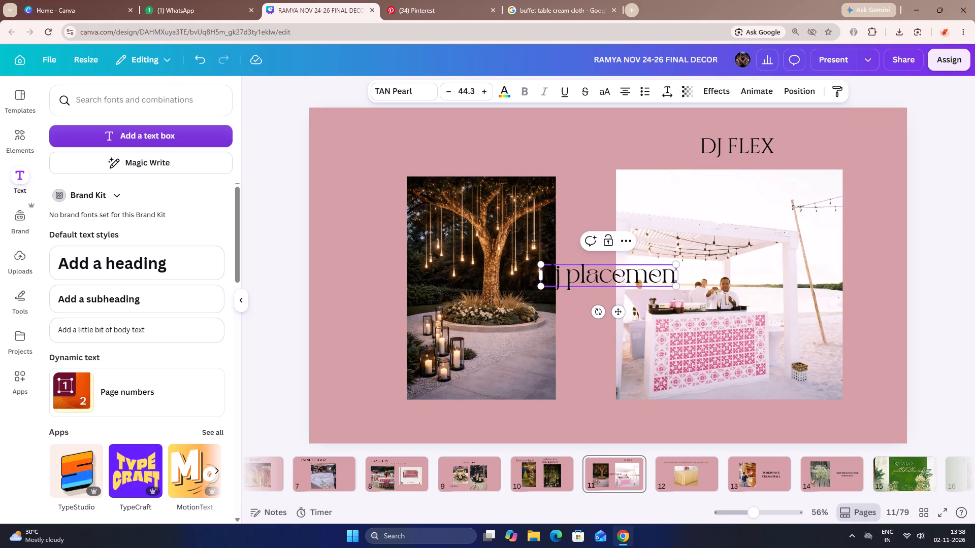
type("t under the big tree")
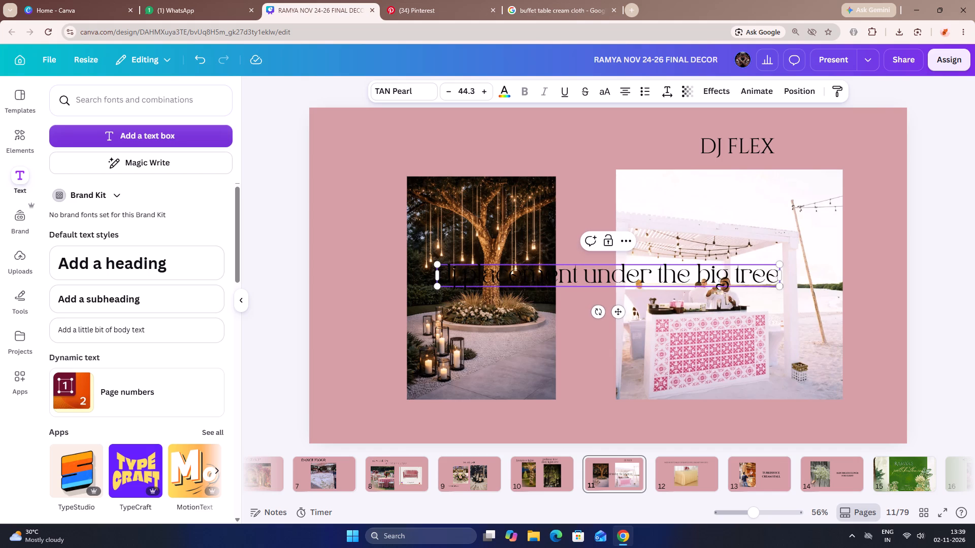
key("Return")
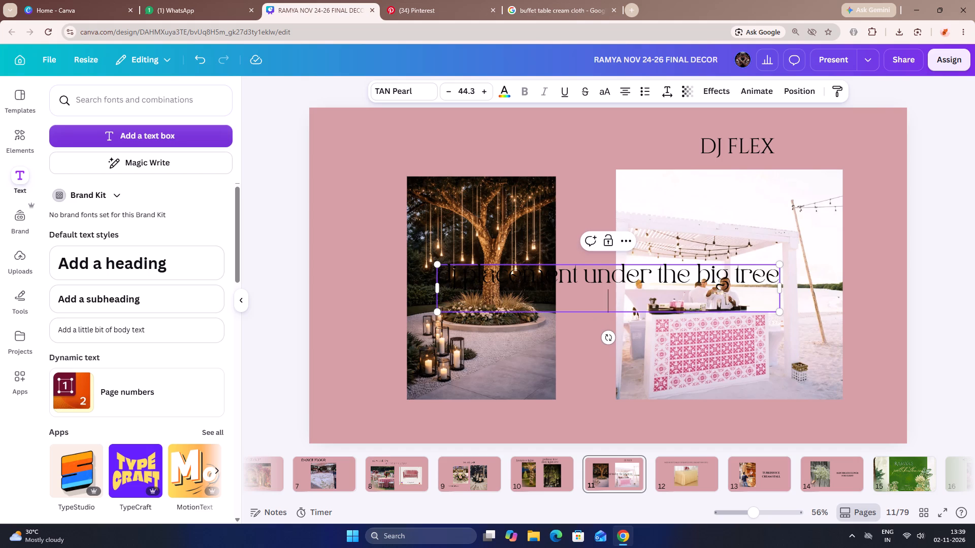
type("few lights")
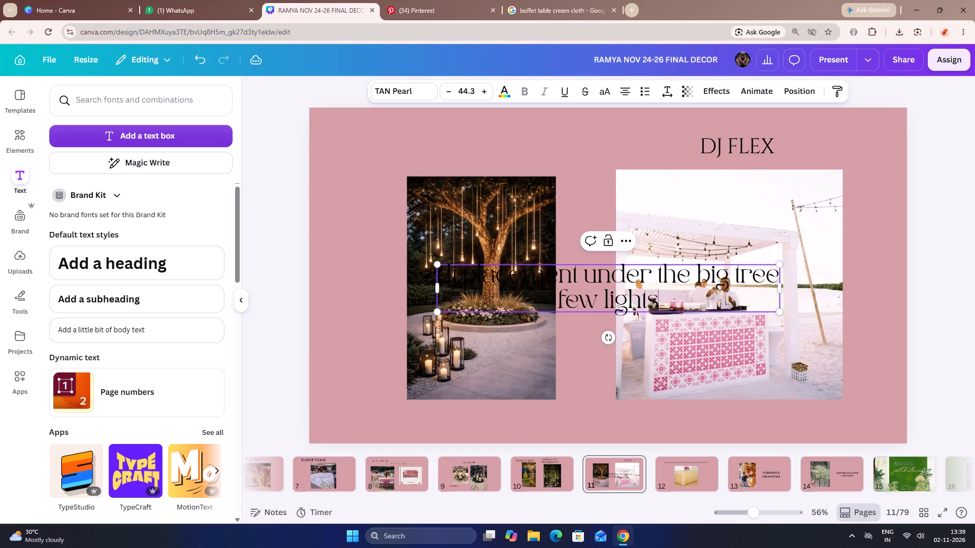
key("space")
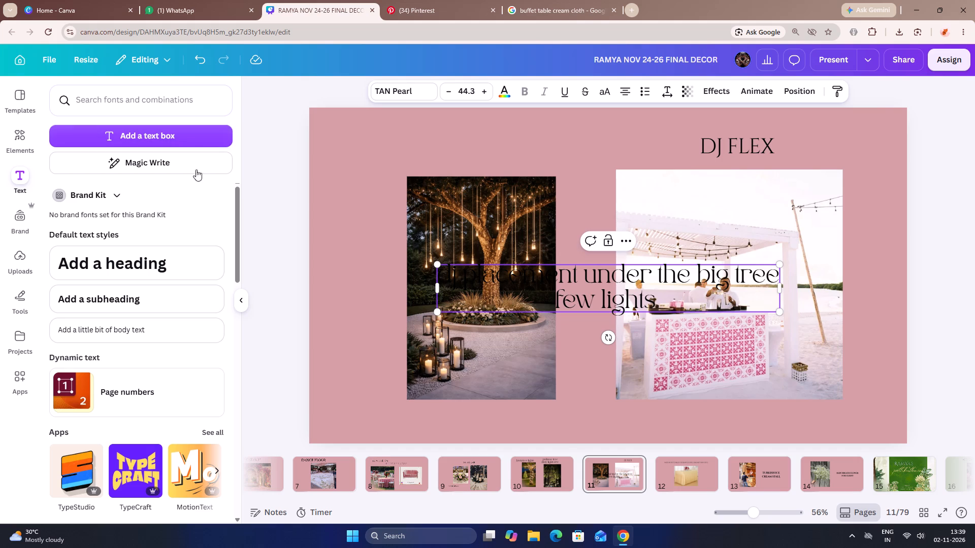
Move the DJ placement caption above the hanging-lights tree photo and extend its second line with "as refrence".
left_click(605, 371)
left_click_drag(602, 305, 604, 266)
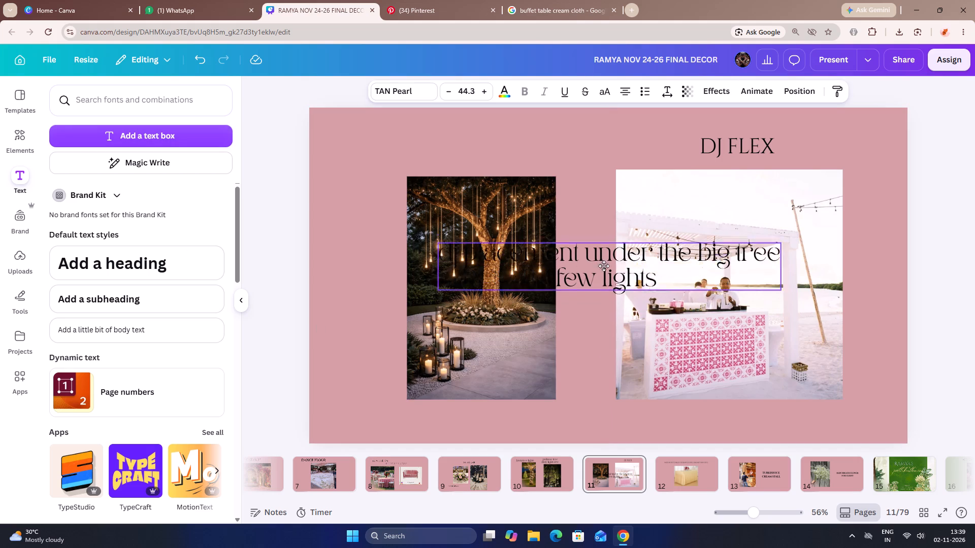
left_click_drag(604, 266, 511, 163)
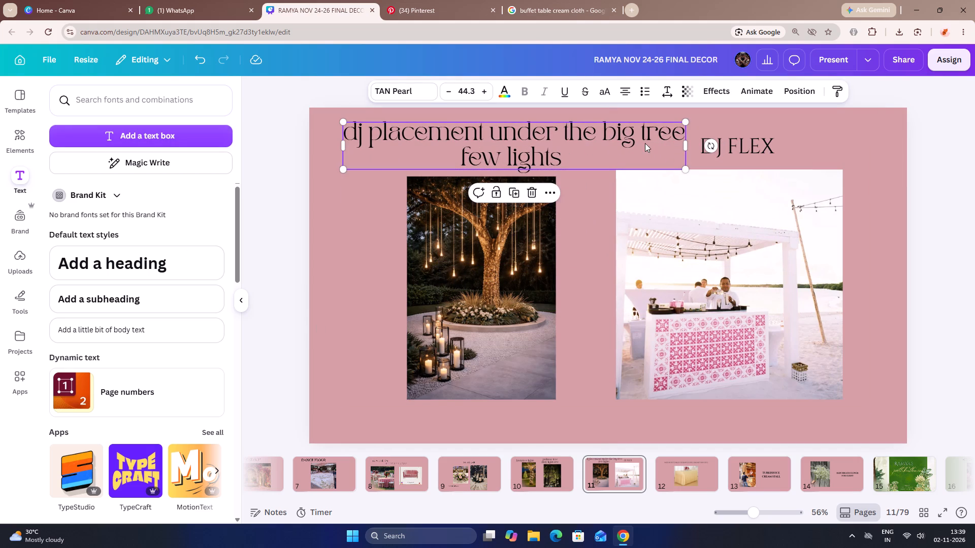
left_click(577, 155)
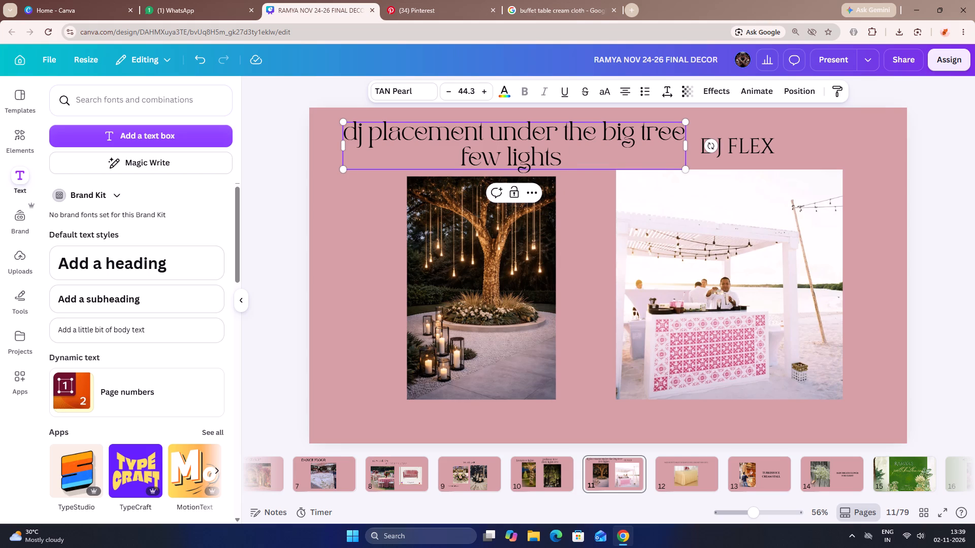
type("as")
key("space")
type("refre")
type("nce")
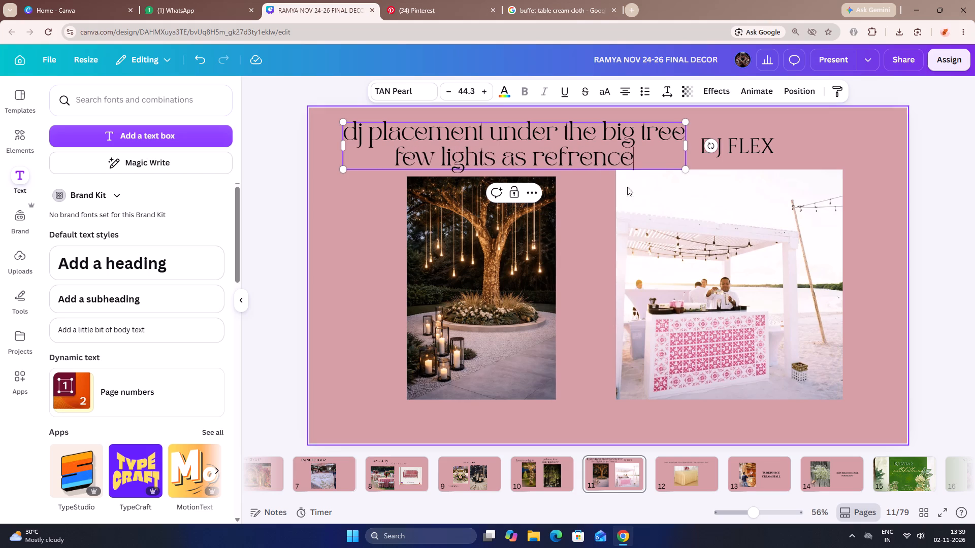
Shrink the DJ placement caption to size 30.5 and shift it slightly right above the tree photo.
left_click(594, 270)
left_click(672, 144)
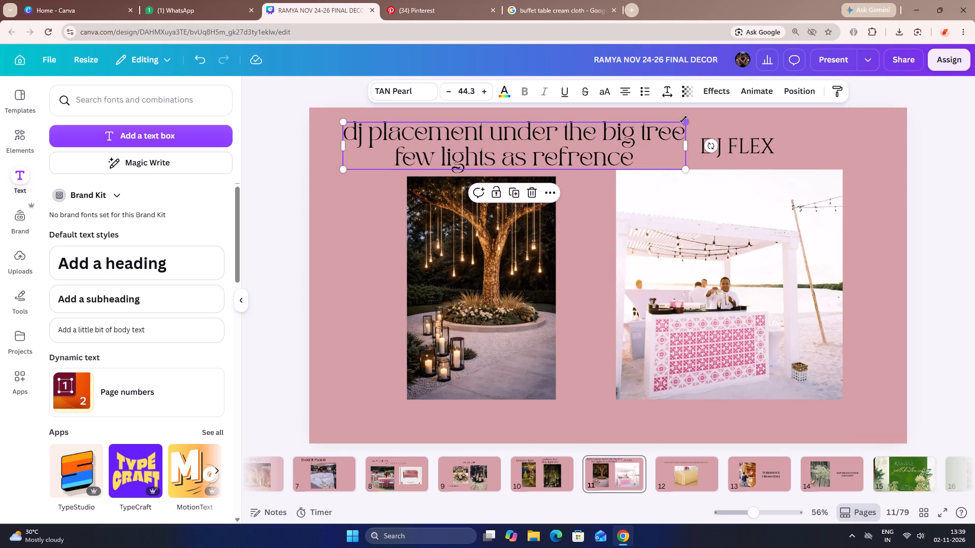
left_click_drag(684, 119, 583, 182)
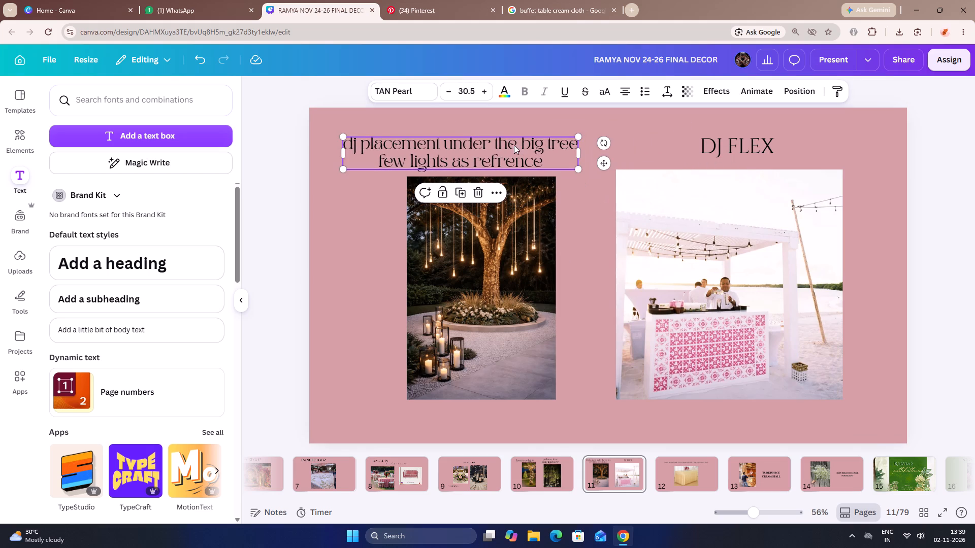
left_click_drag(514, 145, 531, 145)
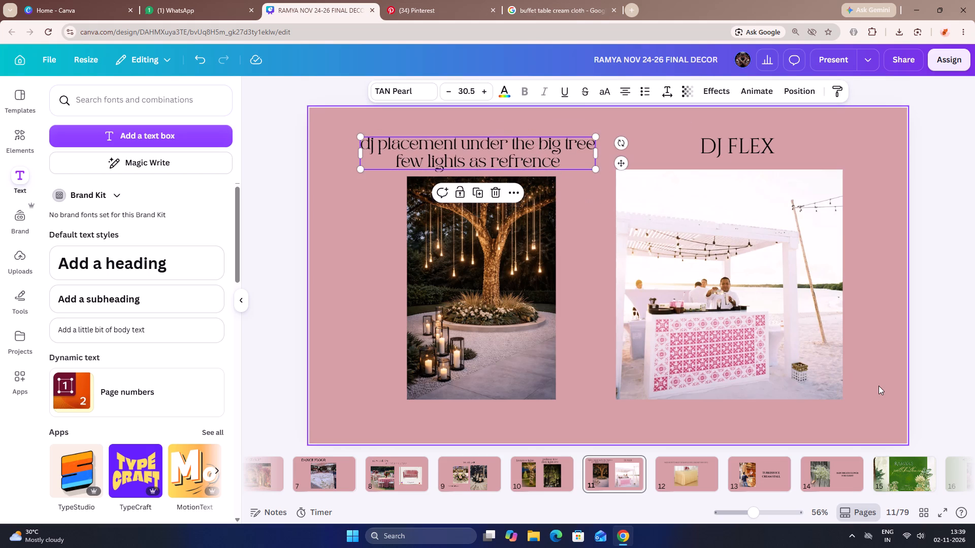
Check page 12 with the buffet table, and page 14 with the baby breath flower.
left_click(703, 470)
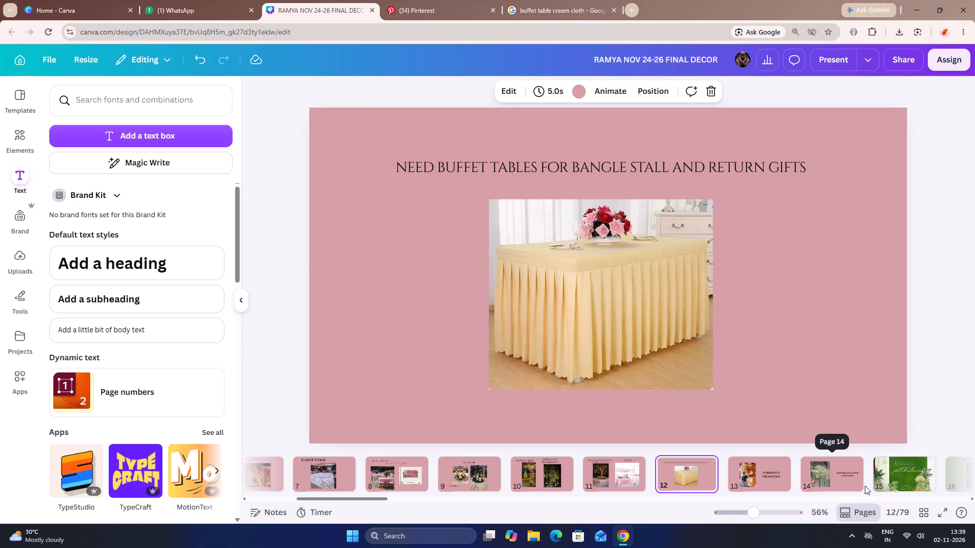
left_click(832, 484)
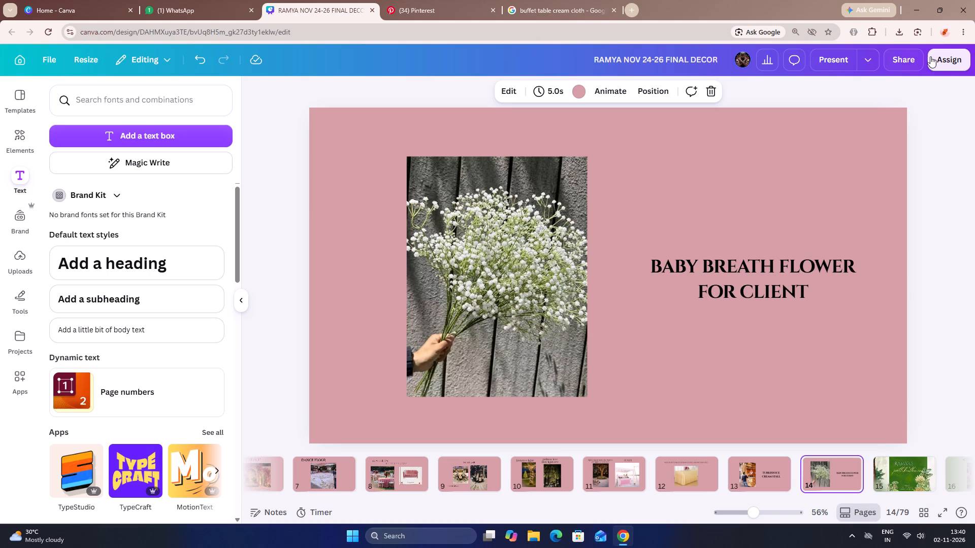
Switch to Pinterest and replace the baby breath search with a search for "god graland".
left_click(420, 5)
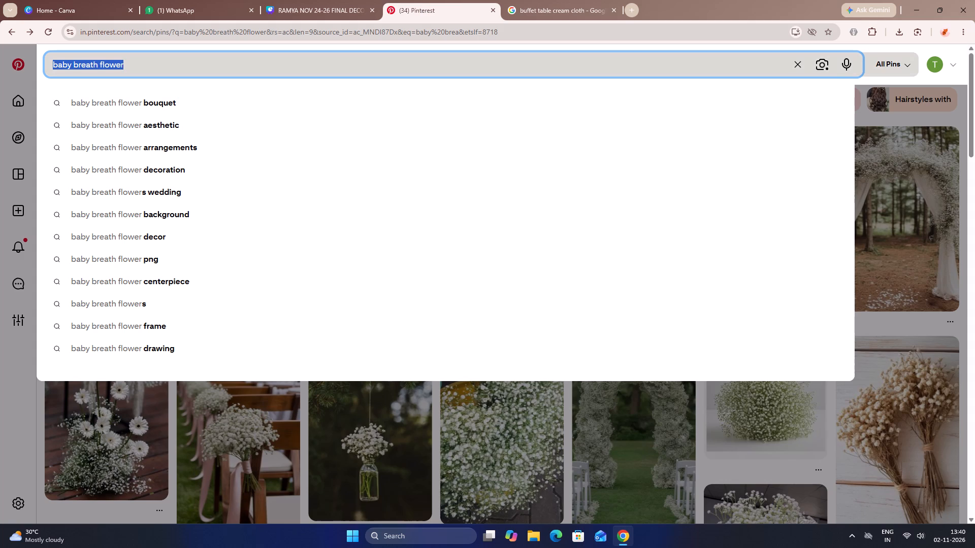
left_click(795, 62)
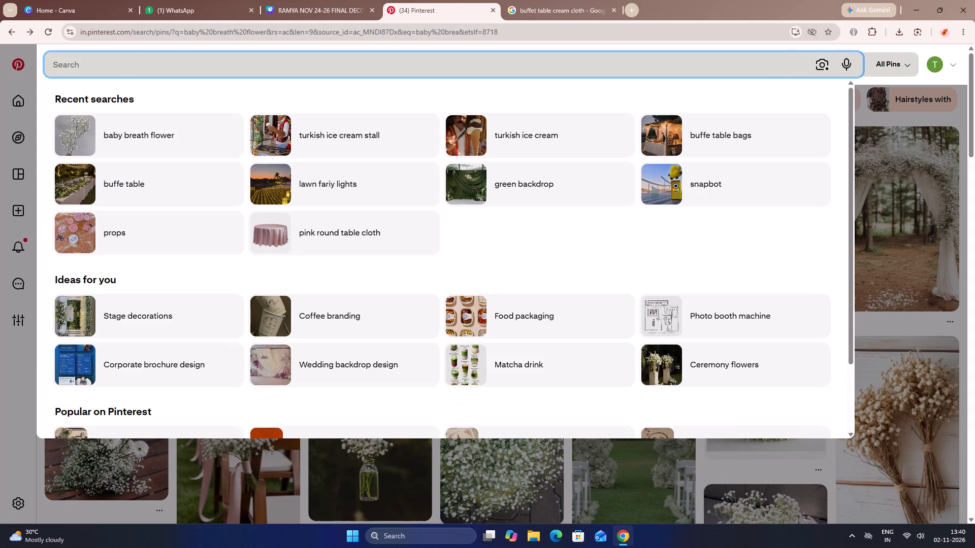
type("god gra")
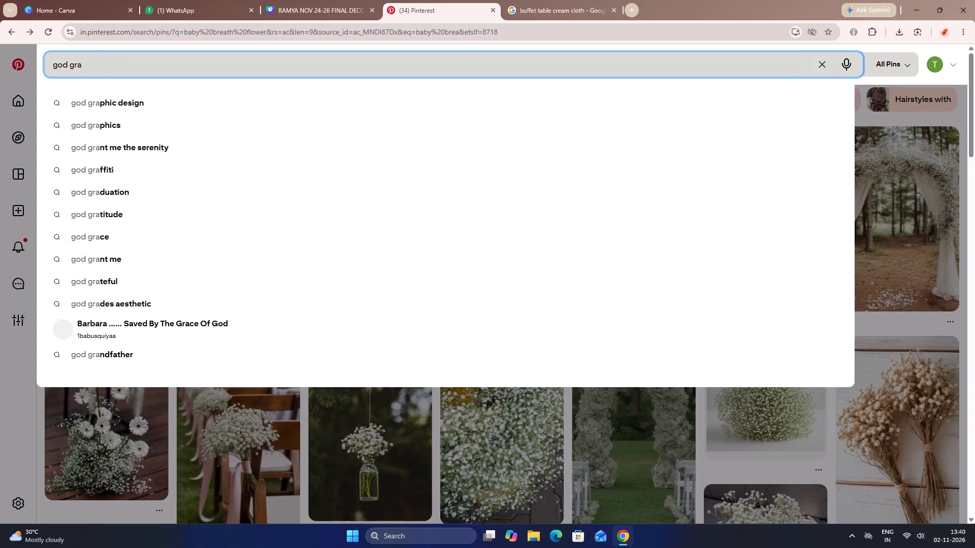
type("land")
key("Return")
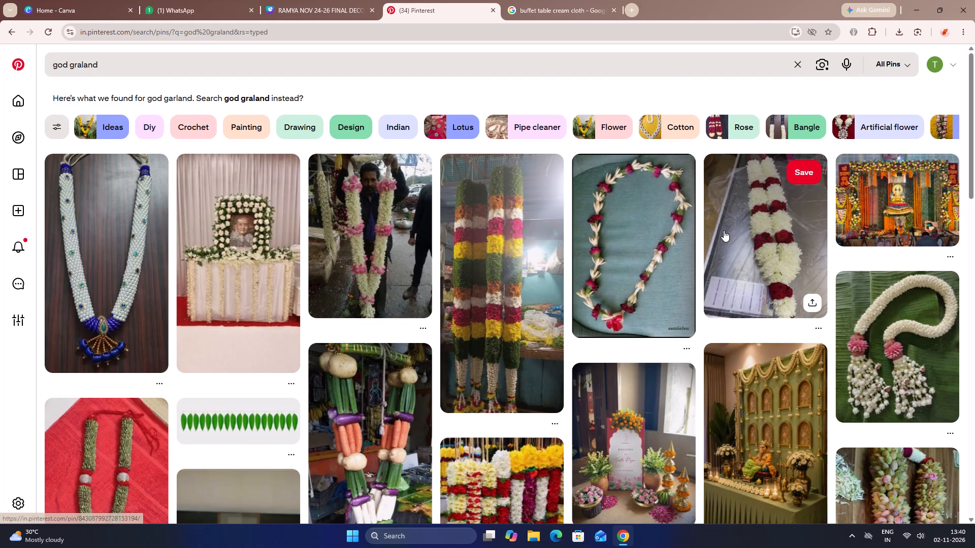
Browse the garland results for a reference and open the pin of the hand-held white, red, yellow and green garland.
scroll(724, 230, "down", 3)
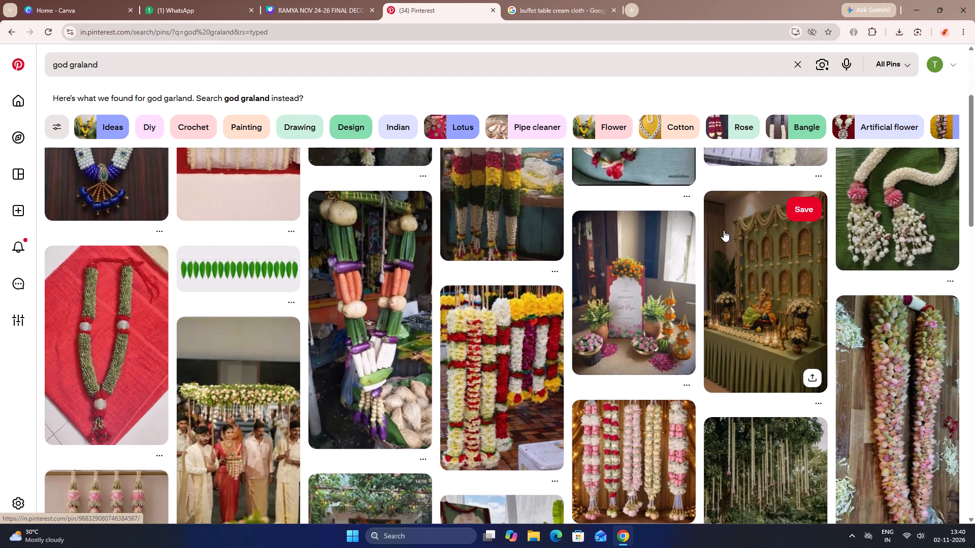
scroll(724, 230, "down", 2)
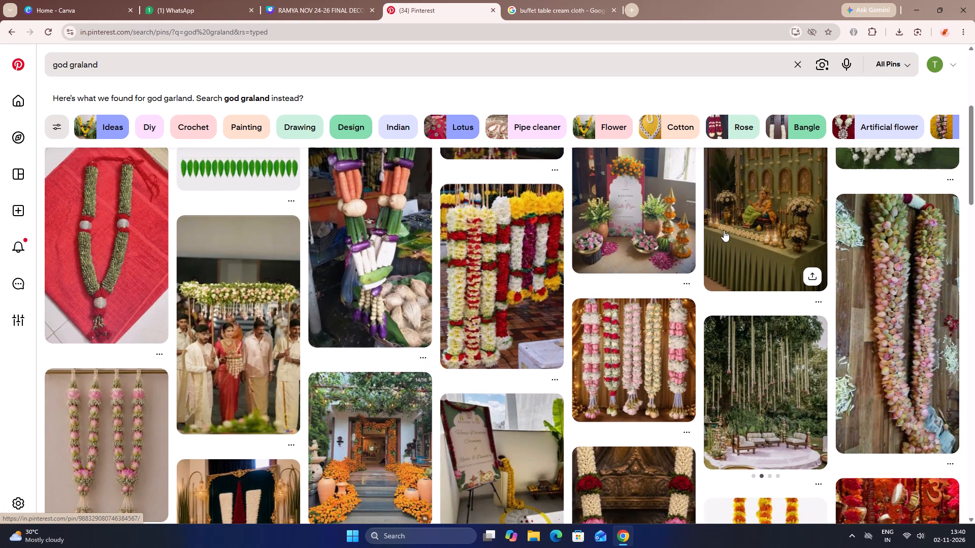
scroll(724, 230, "down", 4)
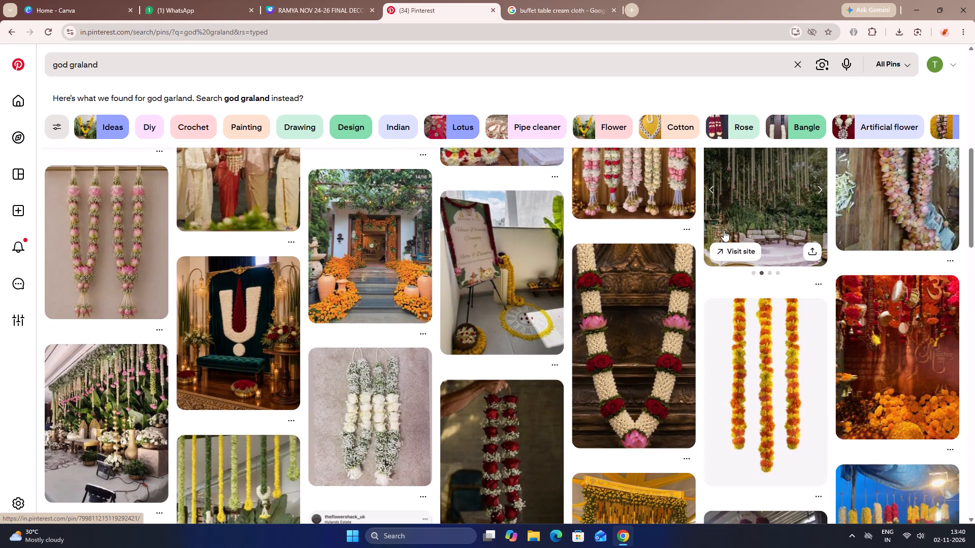
scroll(724, 230, "down", 4)
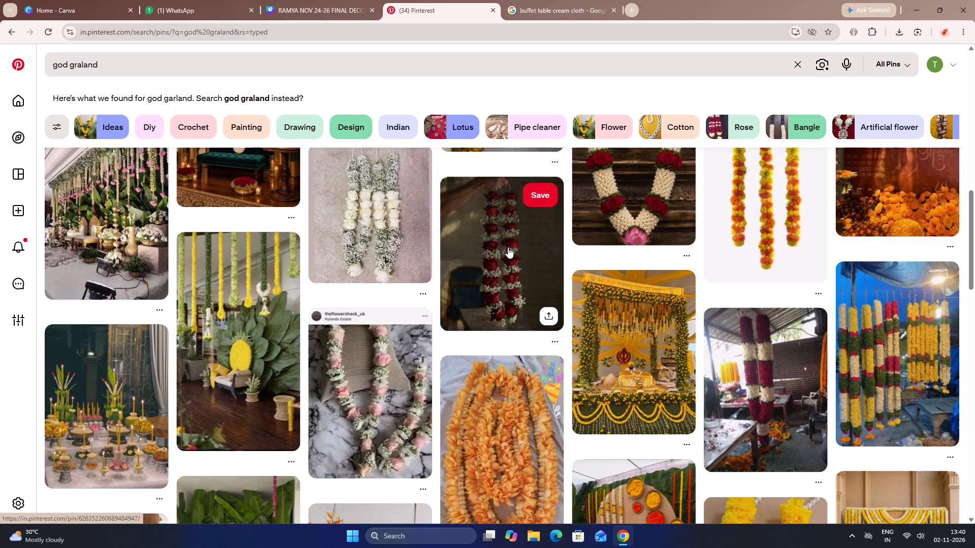
scroll(508, 247, "down", 4)
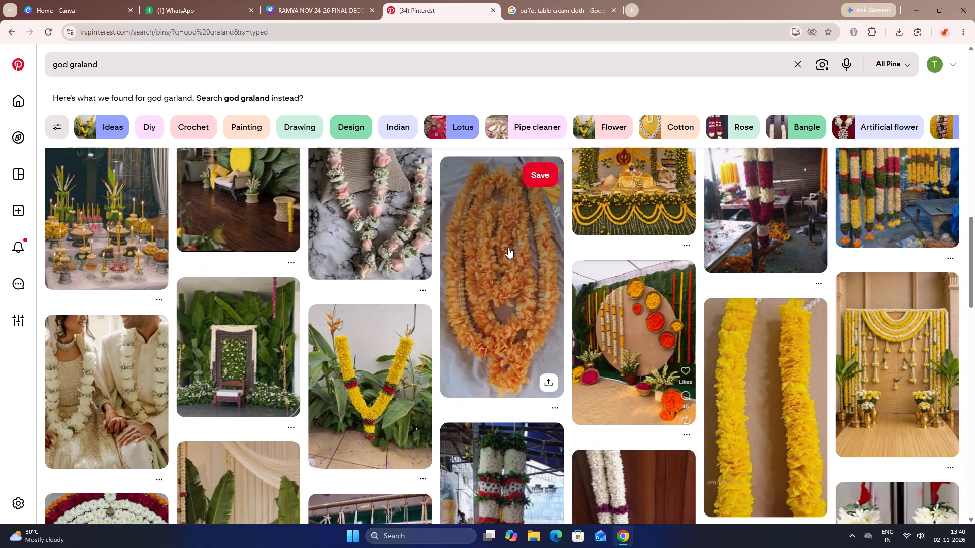
scroll(508, 247, "down", 5)
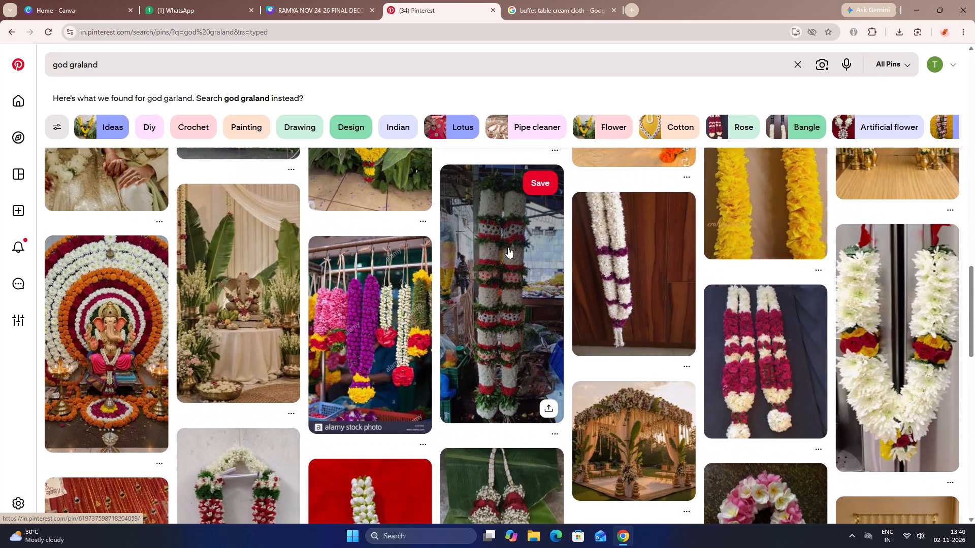
scroll(508, 247, "down", 3)
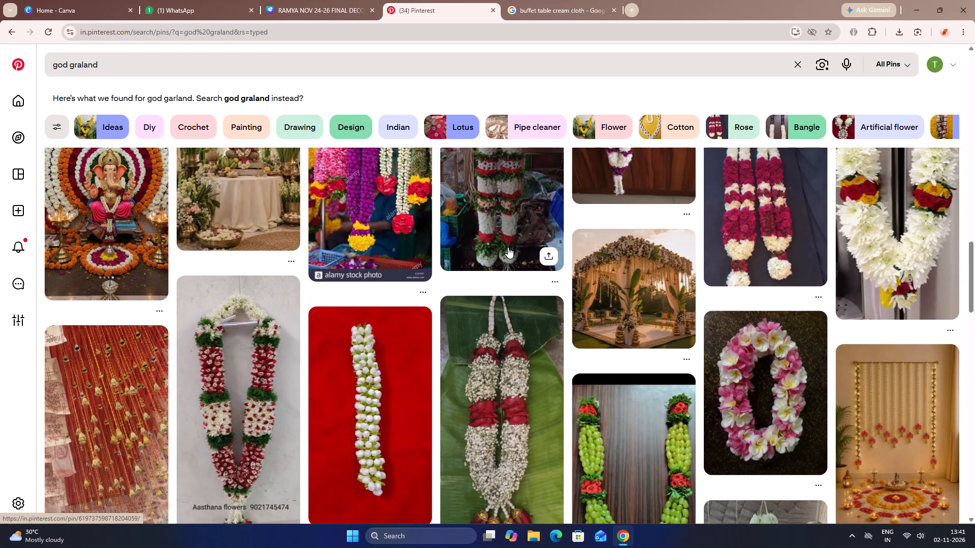
scroll(508, 247, "down", 3)
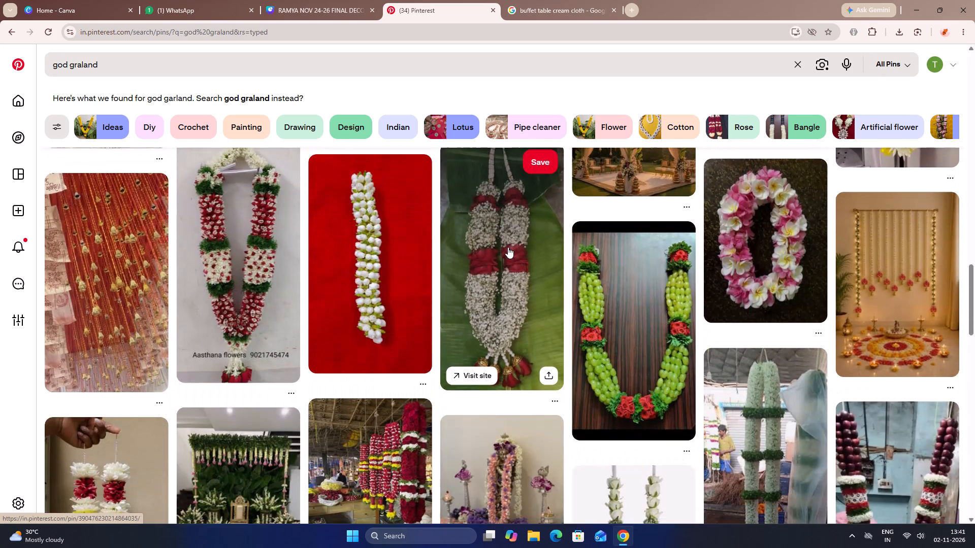
scroll(508, 247, "down", 5)
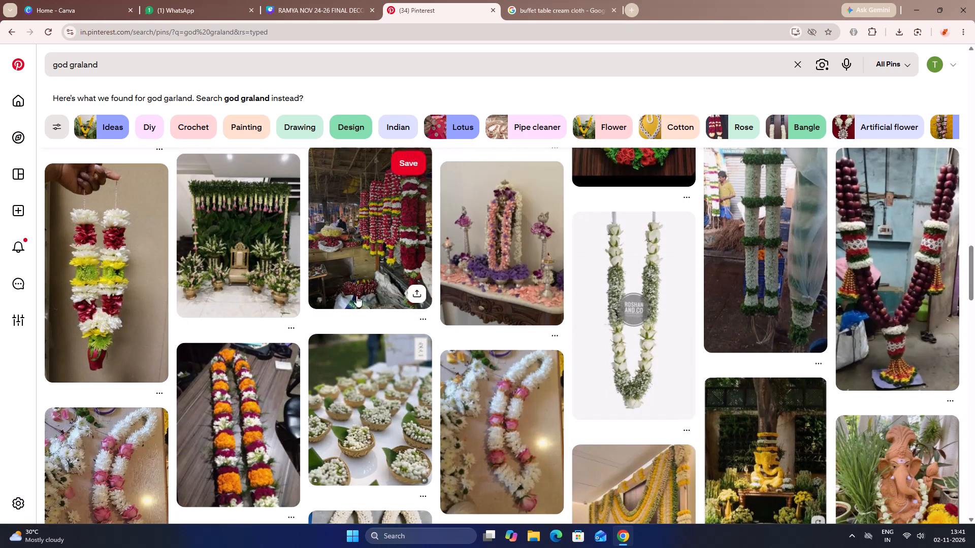
left_click(125, 271)
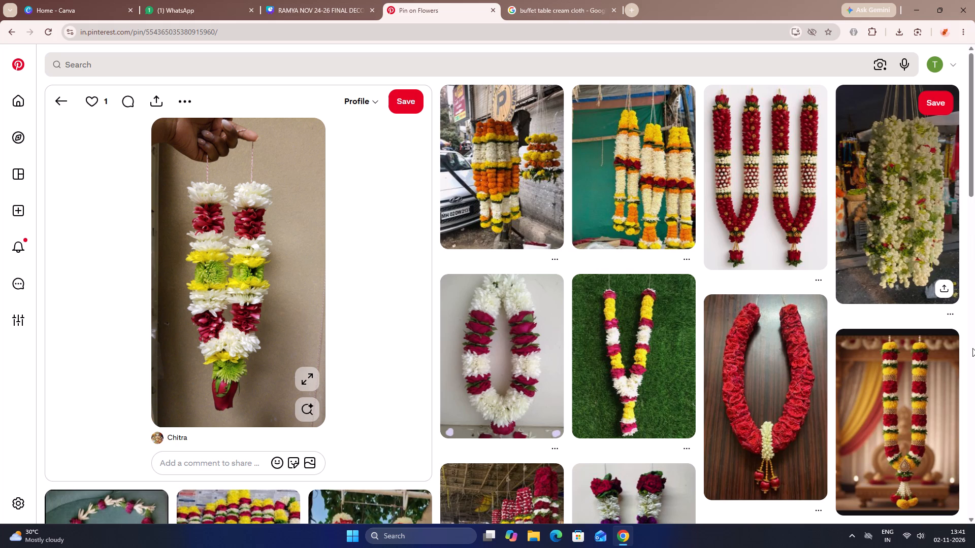
Browse the related garland pins below the opened pin for a suitable god garland reference.
scroll(972, 348, "down", 4)
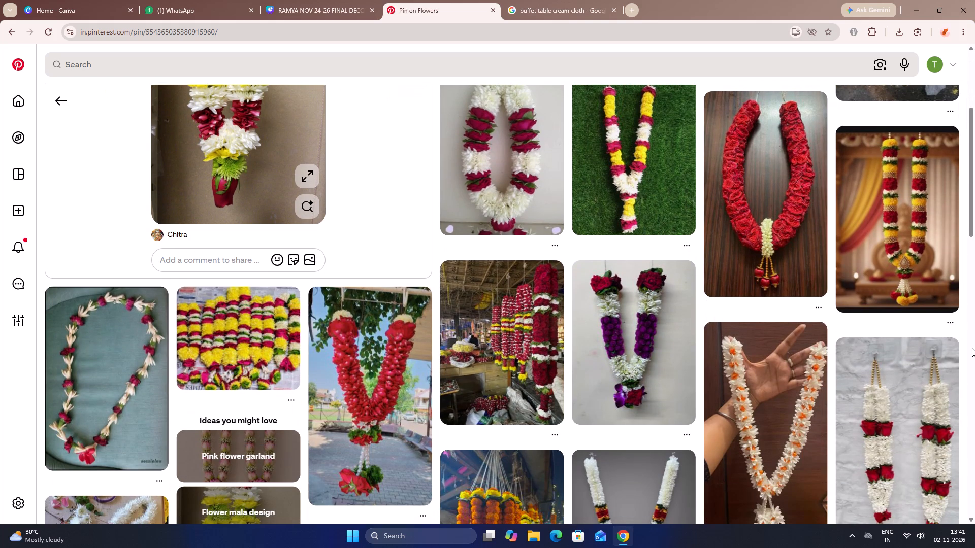
scroll(972, 348, "up", 3)
scroll(972, 348, "down", 3)
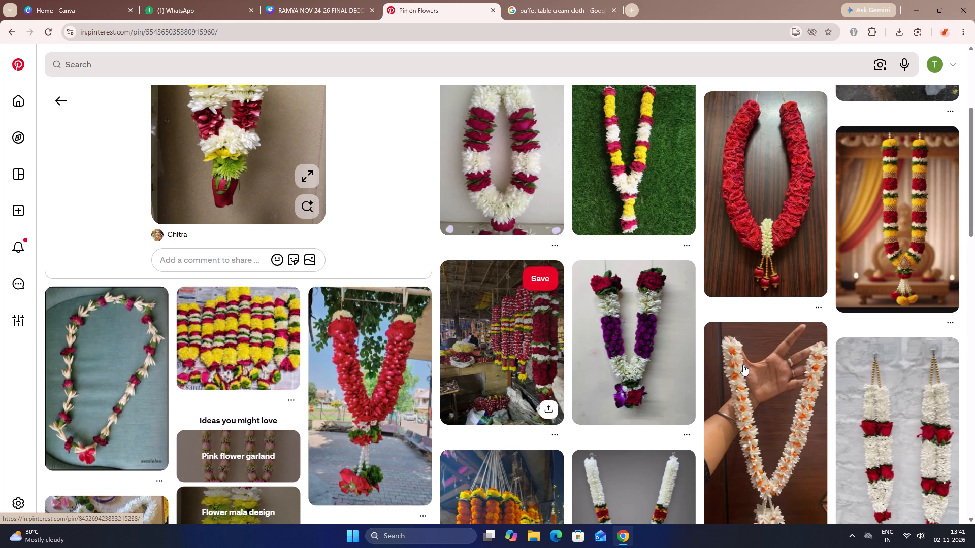
scroll(902, 420, "down", 3)
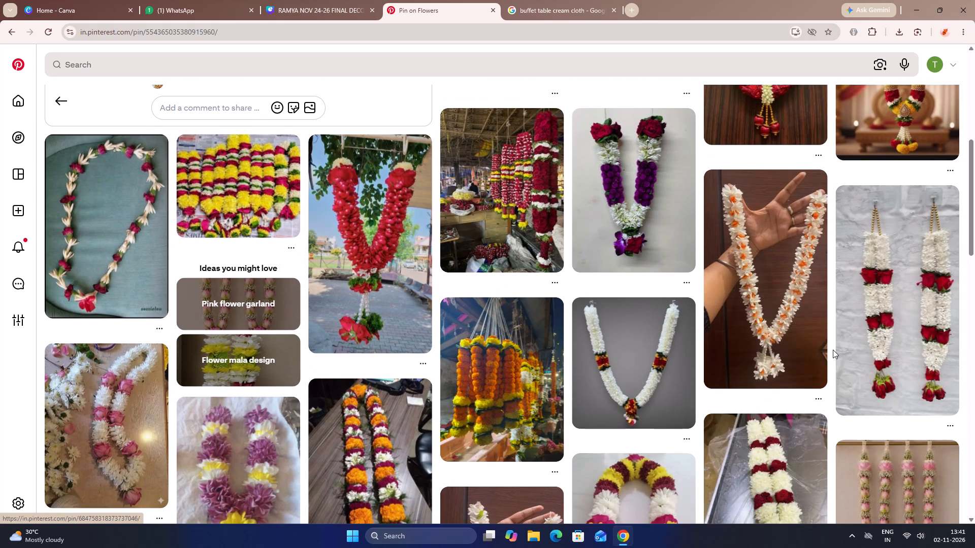
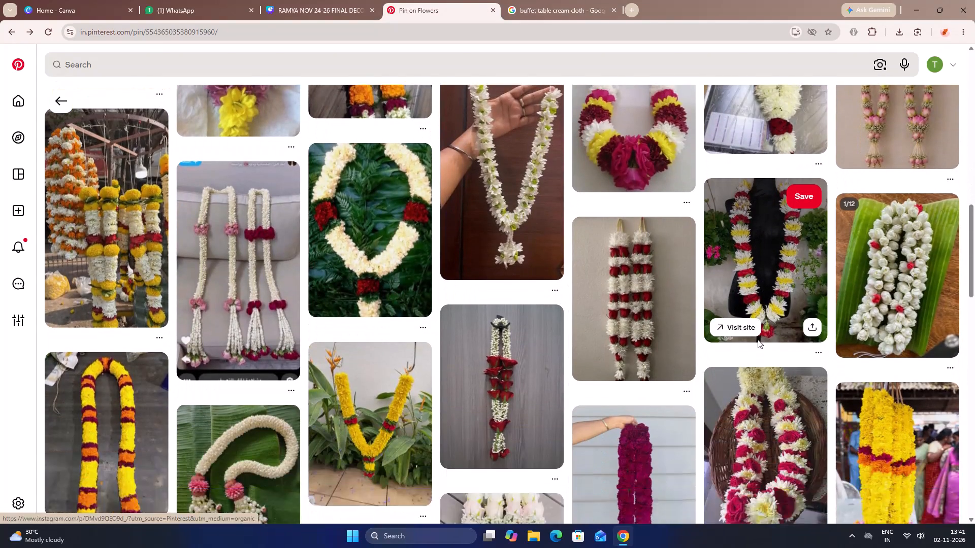
Browse further down the related garland pins for a suitable god garland reference.
scroll(758, 339, "down", 3)
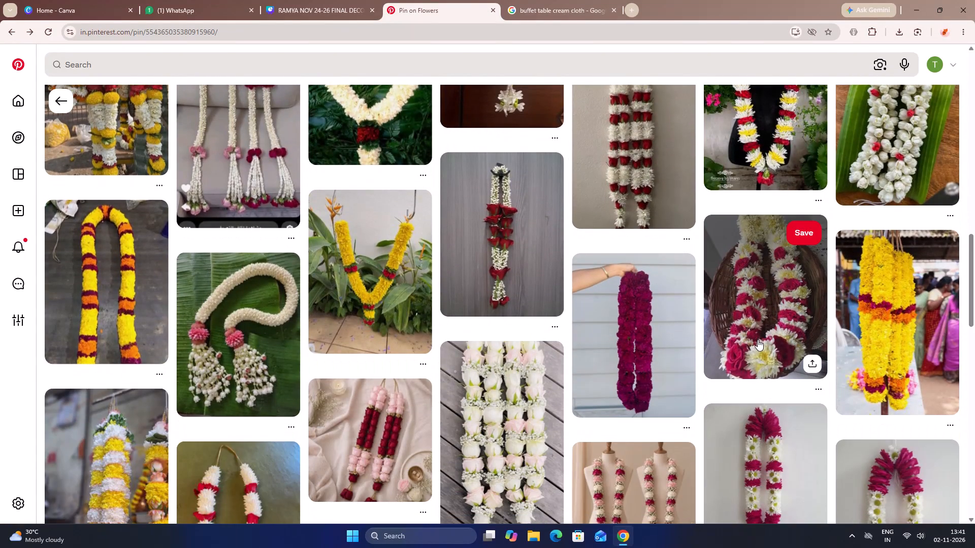
scroll(758, 339, "down", 3)
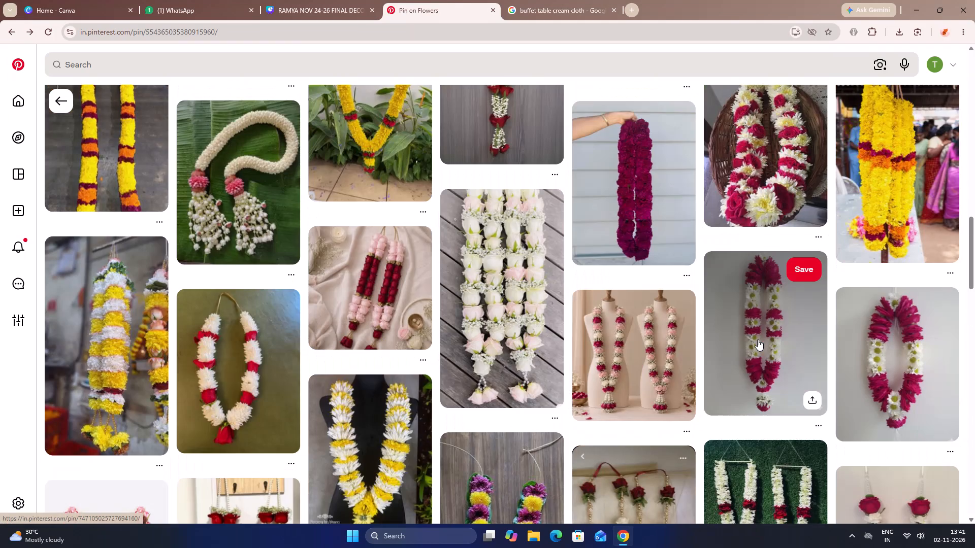
scroll(758, 339, "down", 3)
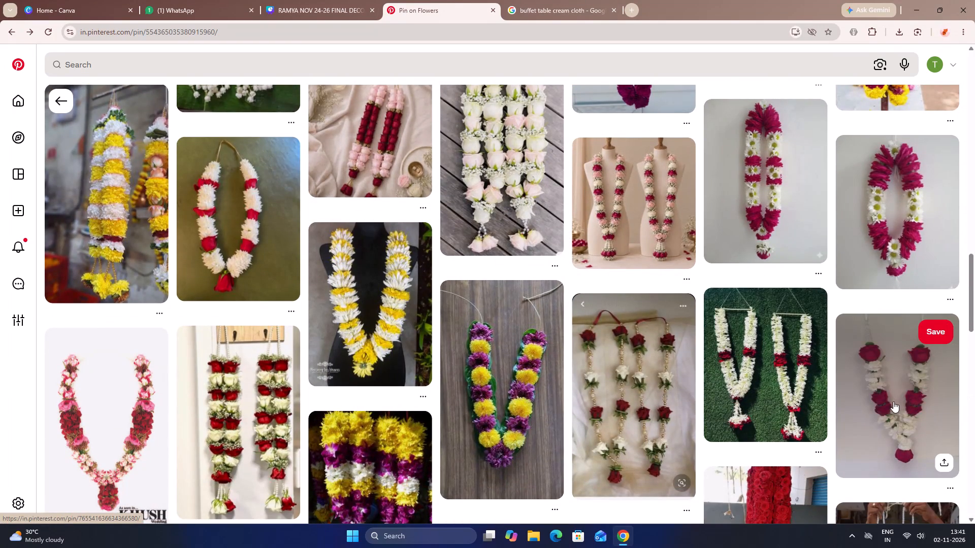
scroll(893, 401, "down", 6)
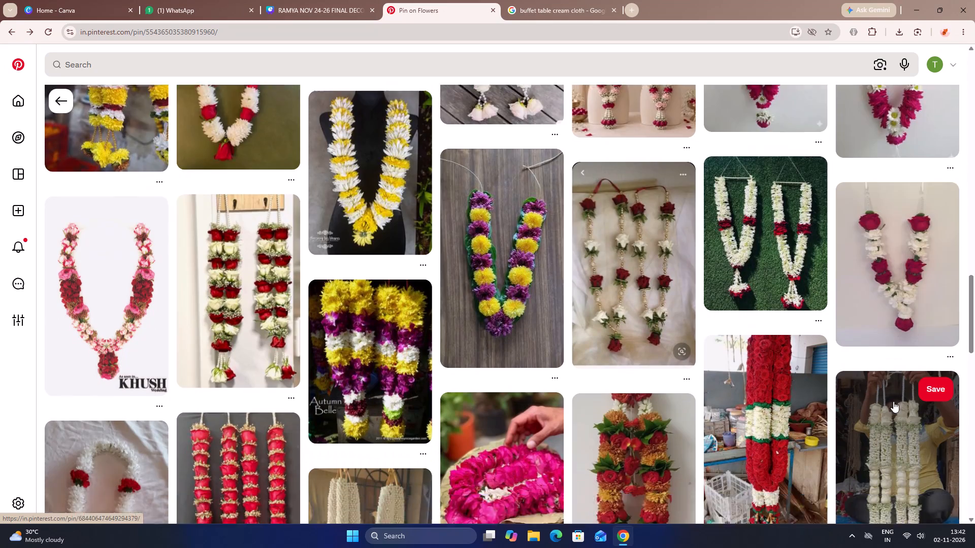
scroll(893, 401, "down", 3)
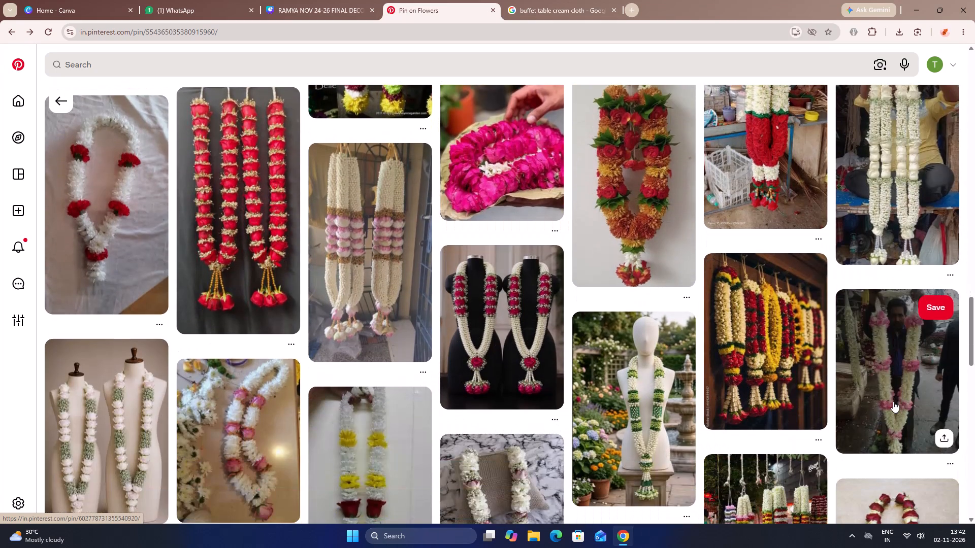
scroll(893, 401, "down", 3)
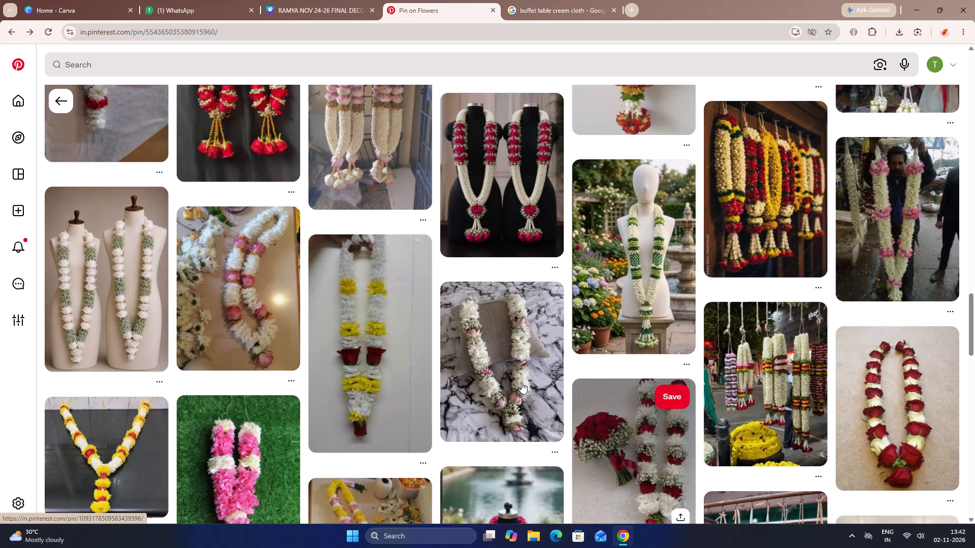
scroll(569, 358, "up", 2)
scroll(569, 358, "down", 3)
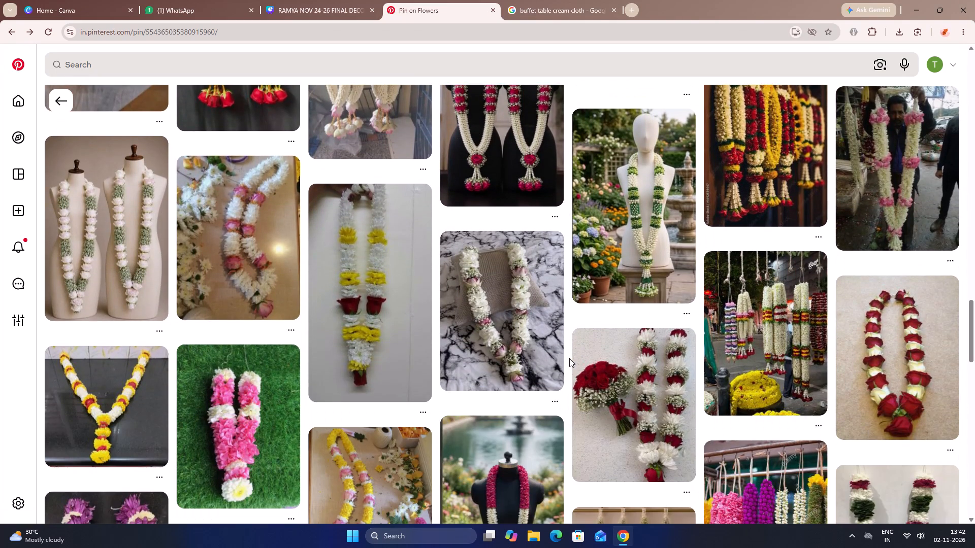
scroll(569, 358, "down", 5)
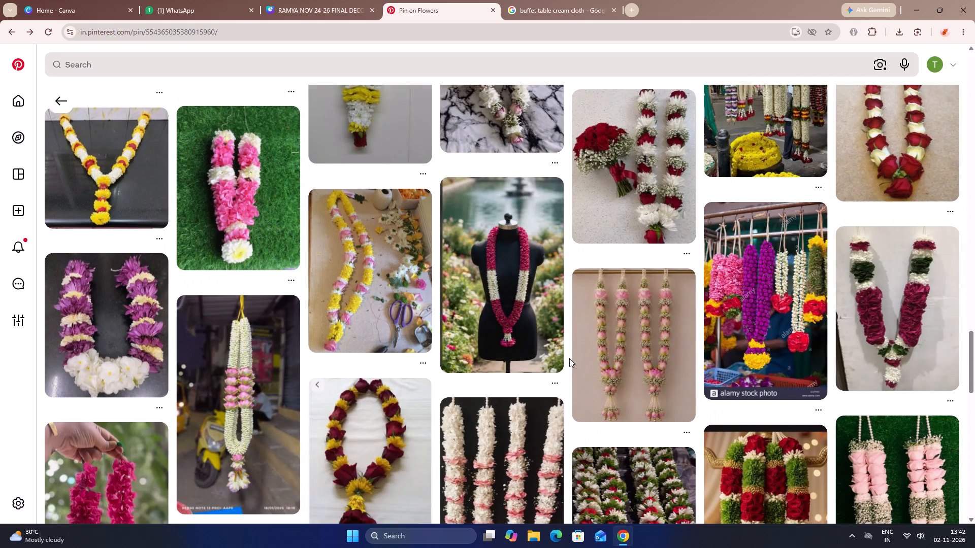
scroll(569, 358, "down", 3)
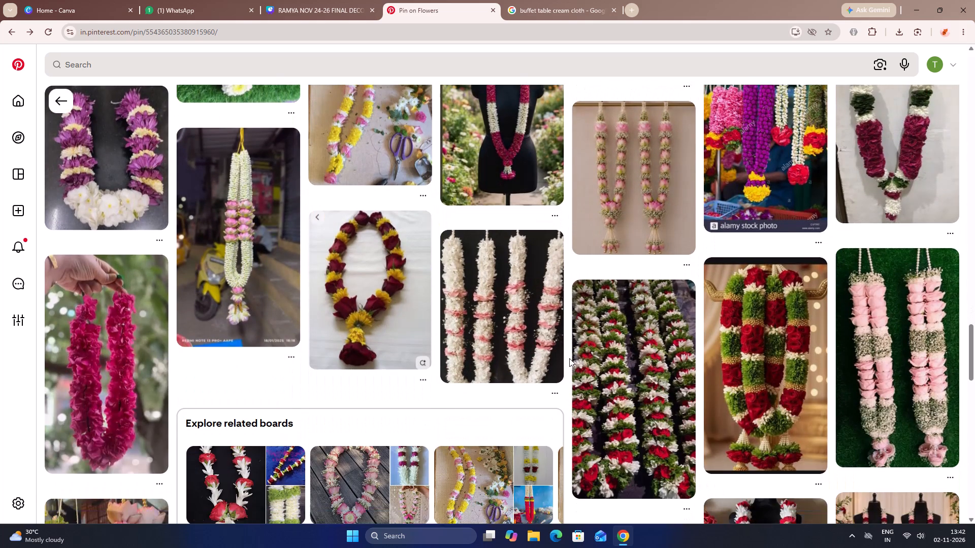
Go back to the related pins beside the opened pin, open the oval white chrysanthemum and red rose garland, and copy its image.
scroll(569, 358, "up", 14)
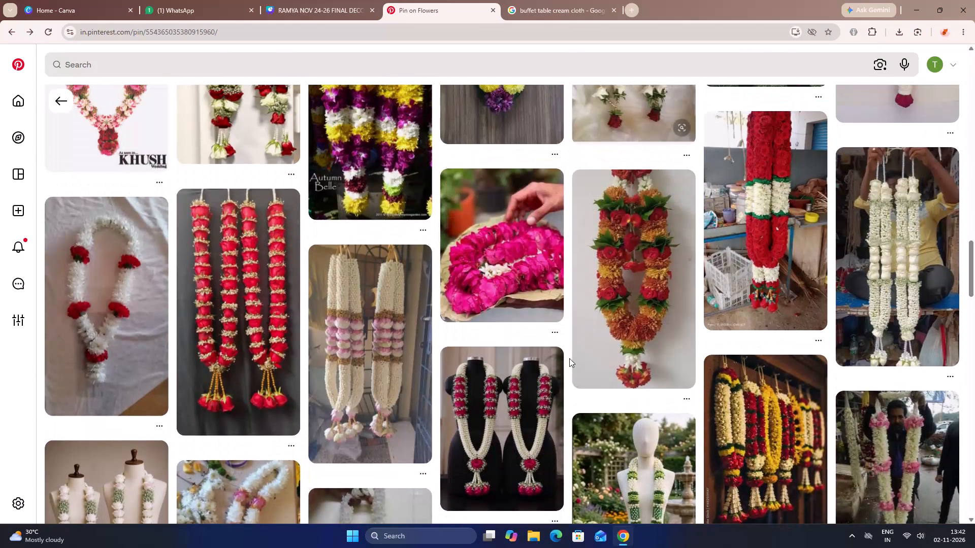
scroll(569, 358, "up", 11)
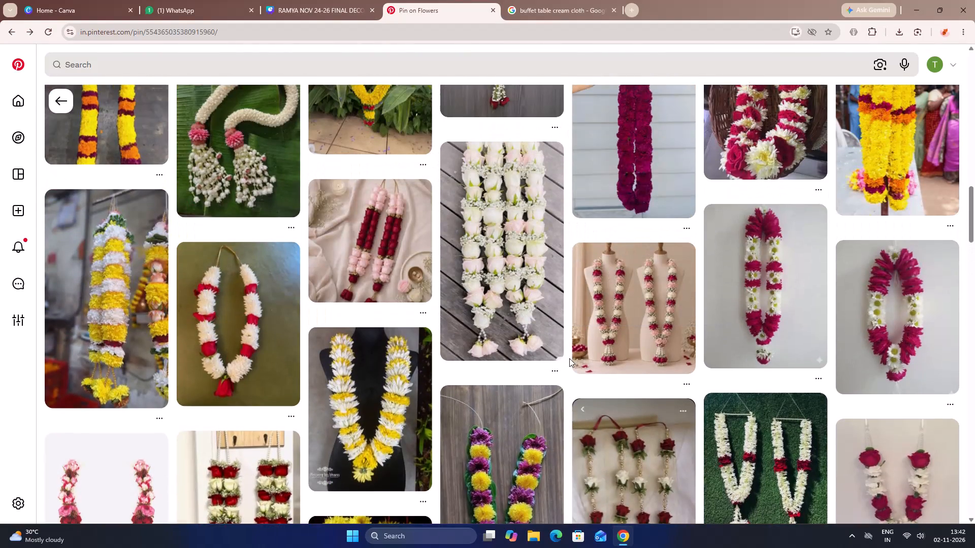
scroll(569, 358, "up", 4)
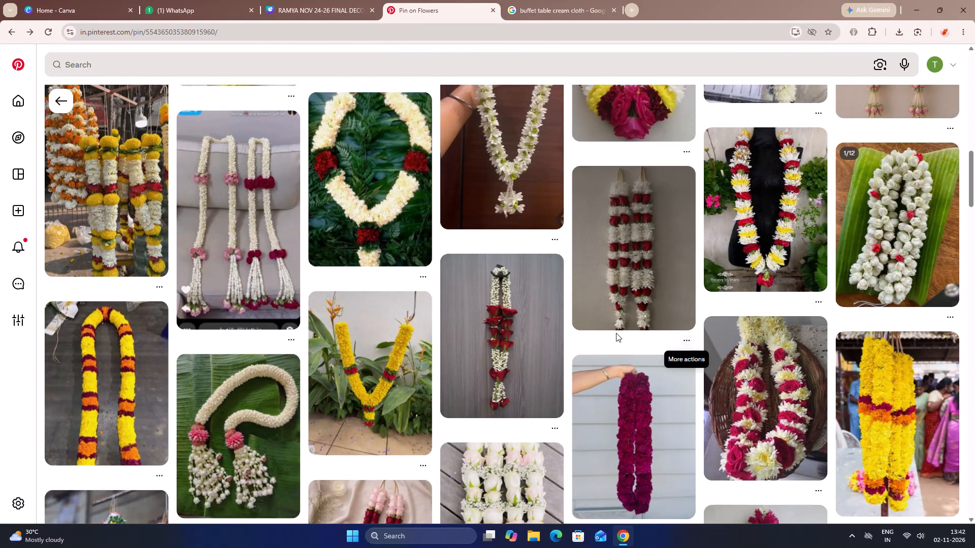
scroll(672, 286, "up", 10)
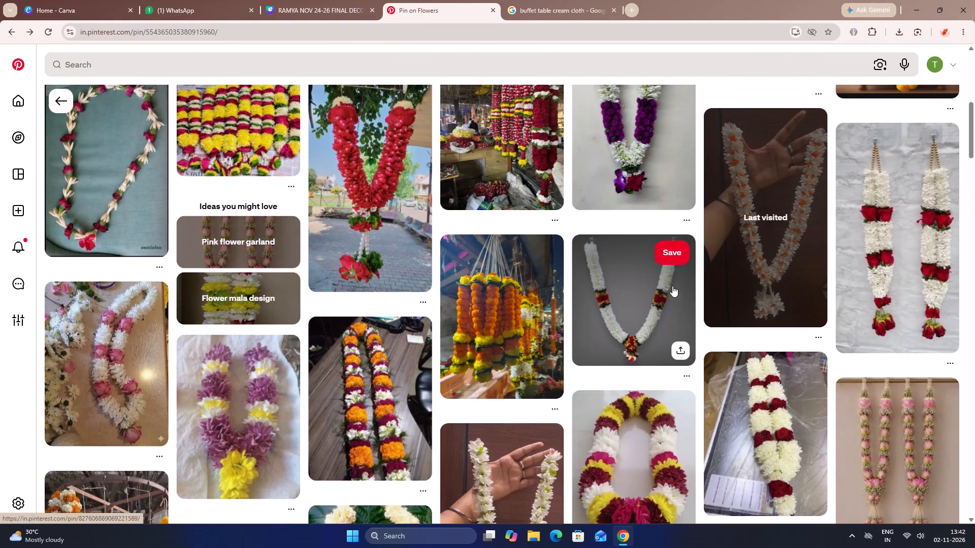
scroll(672, 286, "up", 6)
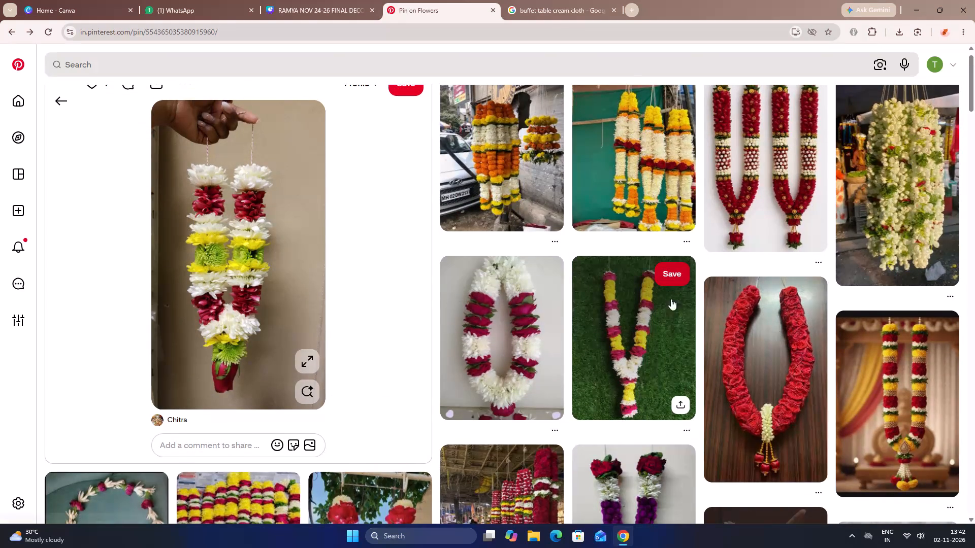
left_click(503, 366)
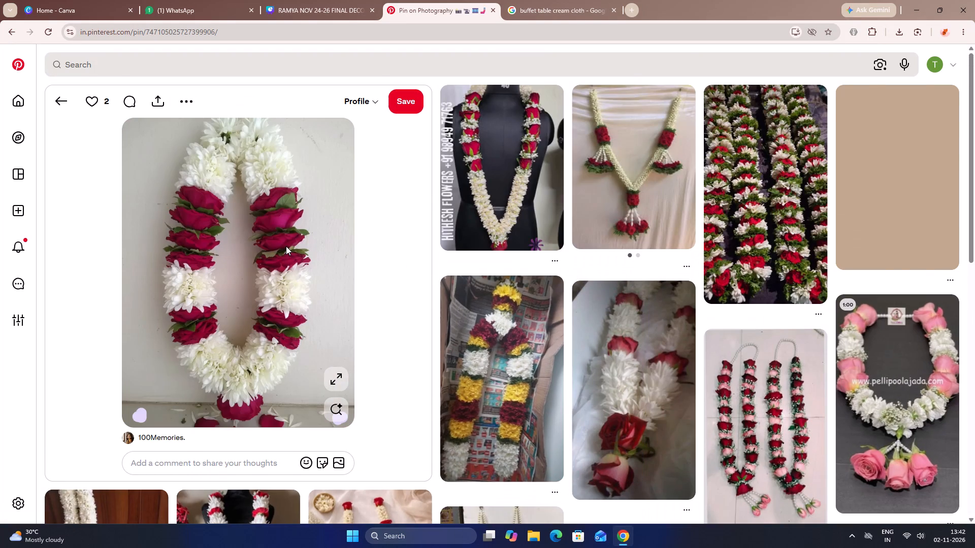
right_click(286, 246)
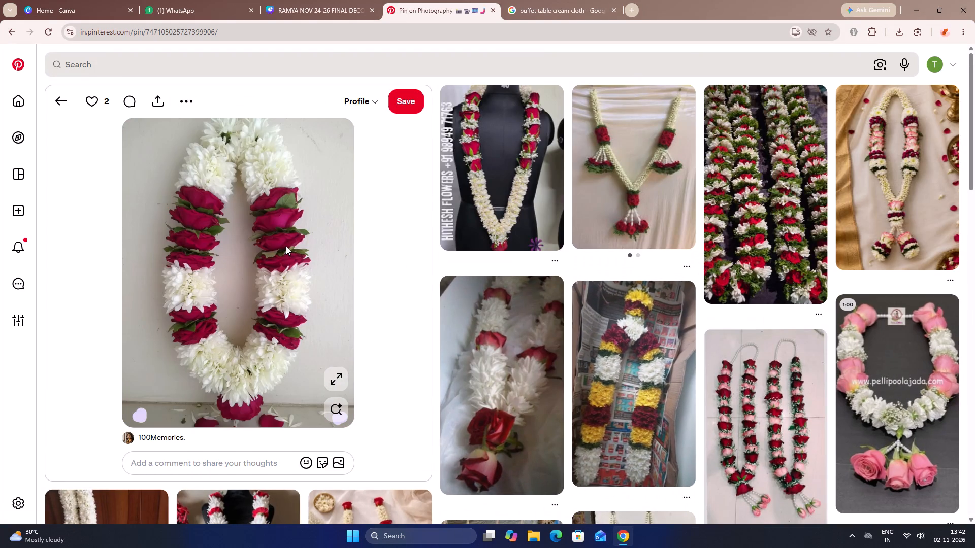
left_click(326, 287)
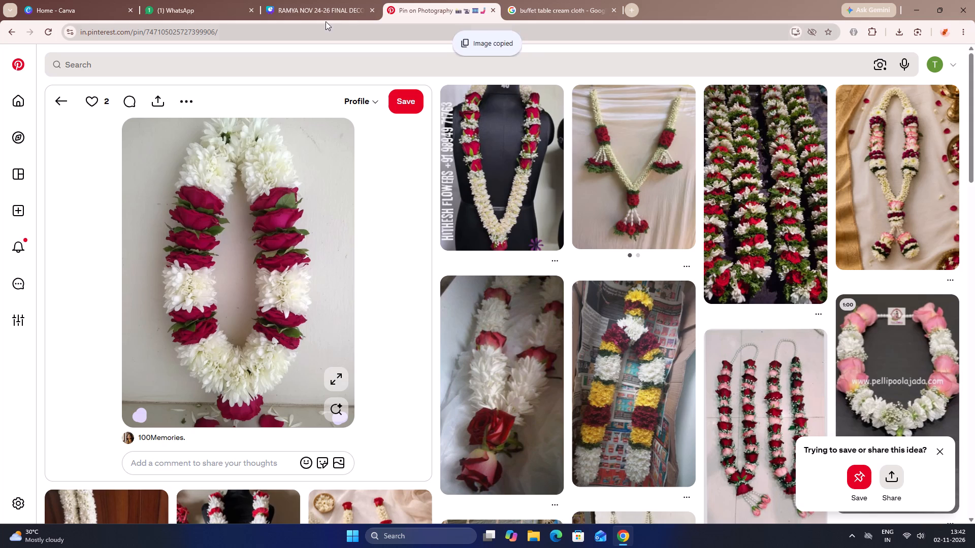
Switch to the RAMYA NOV 24-26 FINAL DECOR presentation and add a blank page after page 15, the pellikuthuru title page.
left_click(334, 13)
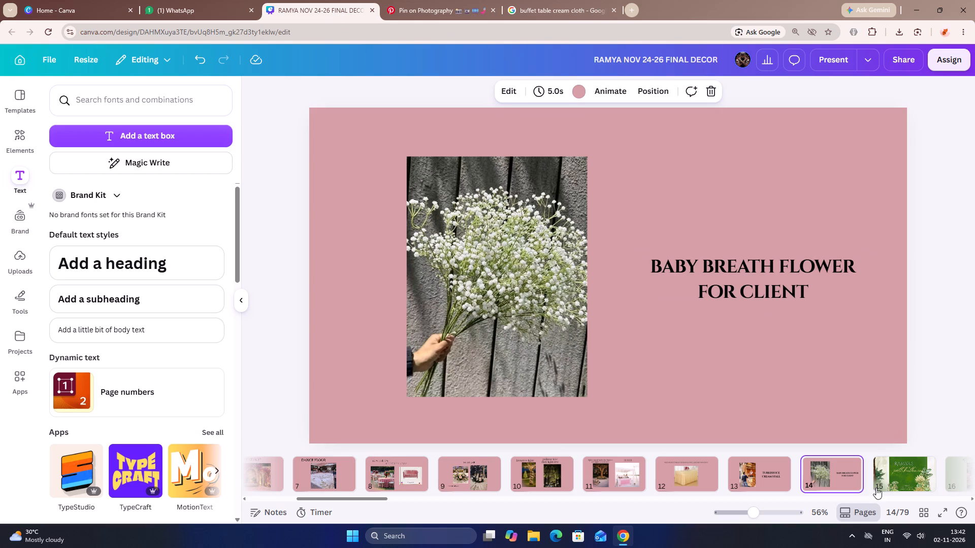
left_click(925, 475)
key("Right")
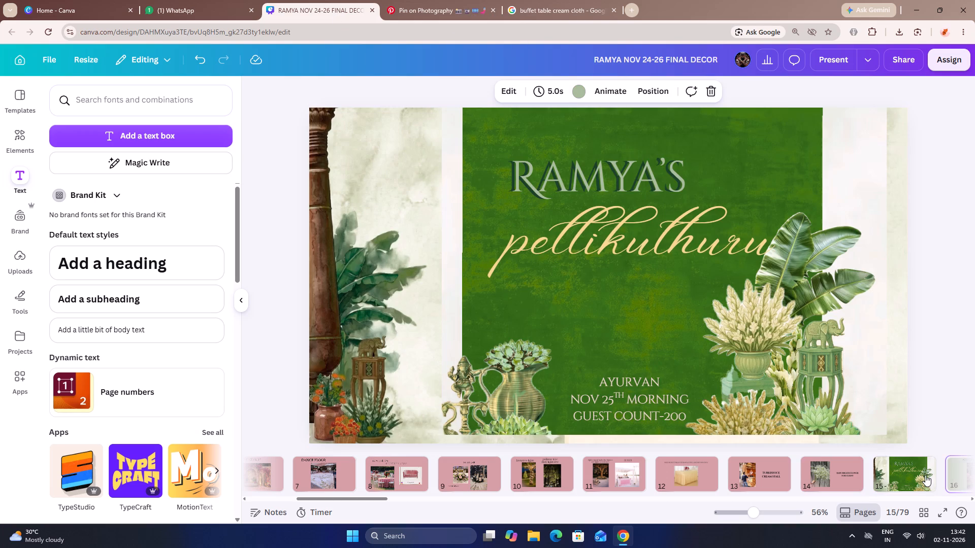
left_click(944, 470)
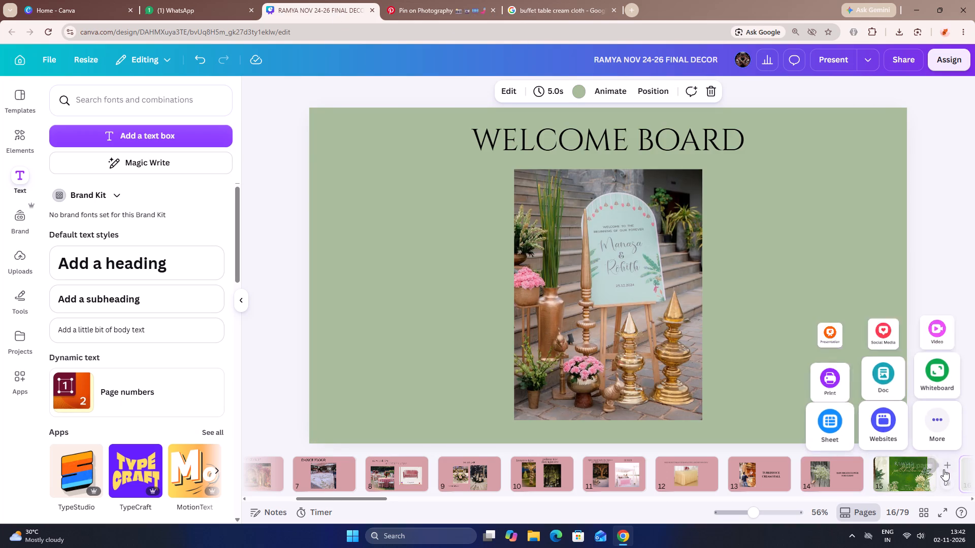
left_click(945, 468)
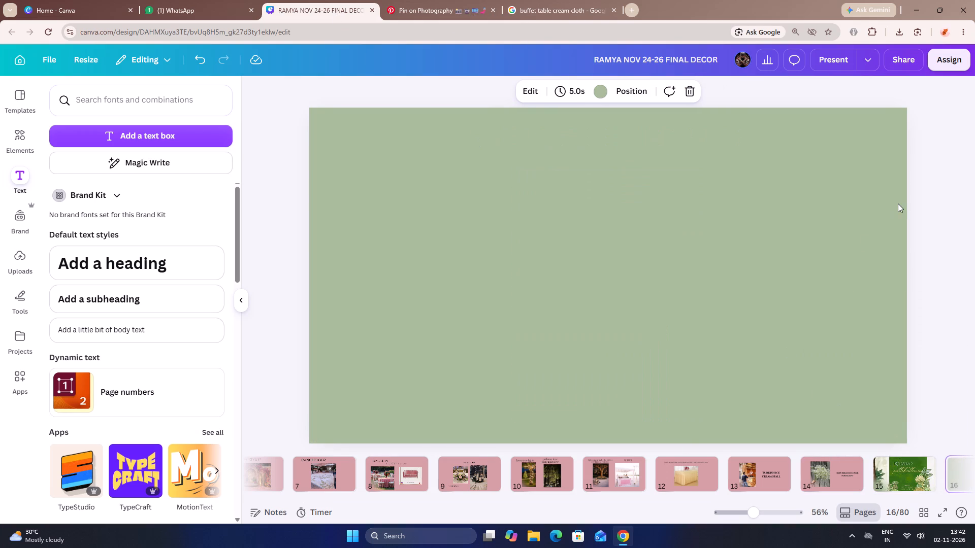
Paste the copied garland photo onto the new blank page and place it slightly left of the page centre.
key("ctrl+v")
left_click_drag(630, 228, 629, 228)
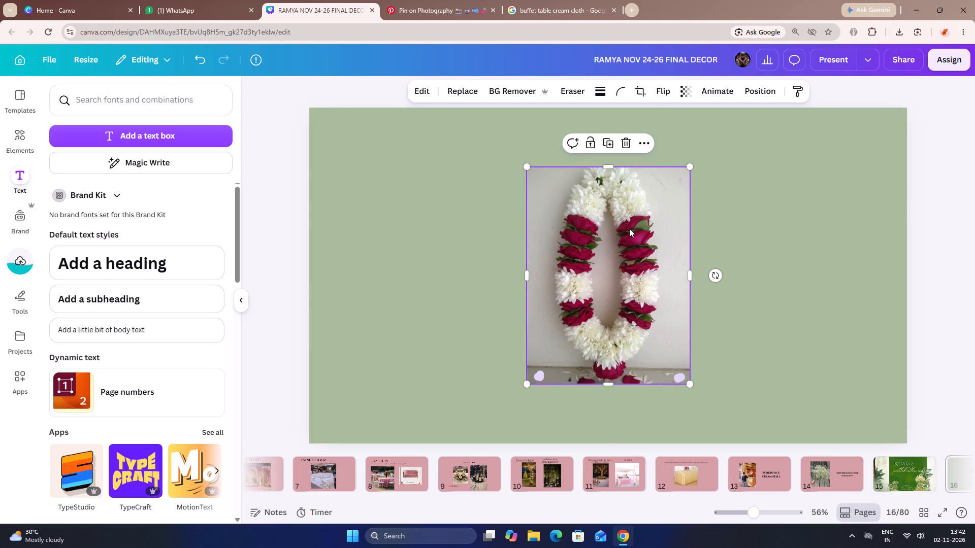
left_click_drag(629, 228, 557, 229)
Add a text box directly below the garland photo reading "GOD GARLAND".
left_click(140, 133)
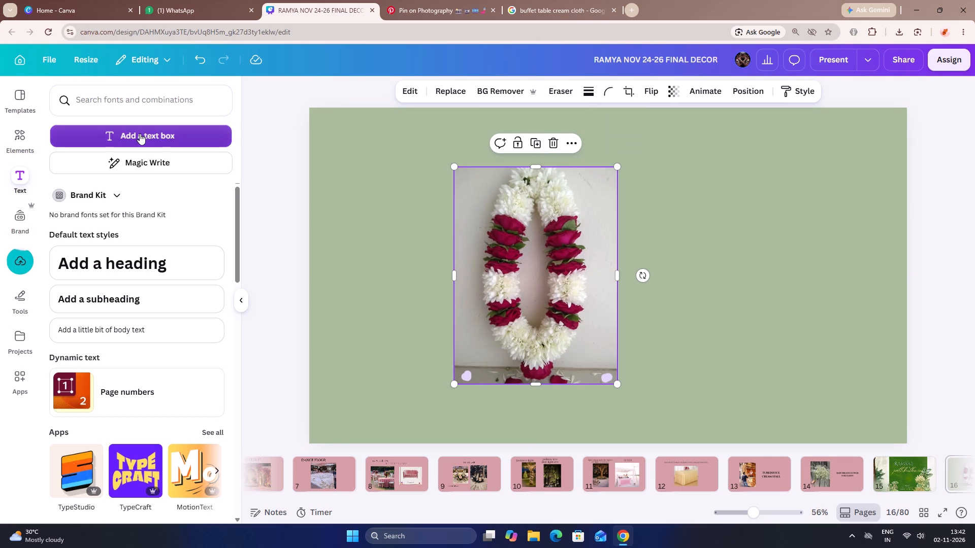
key("BackSpace")
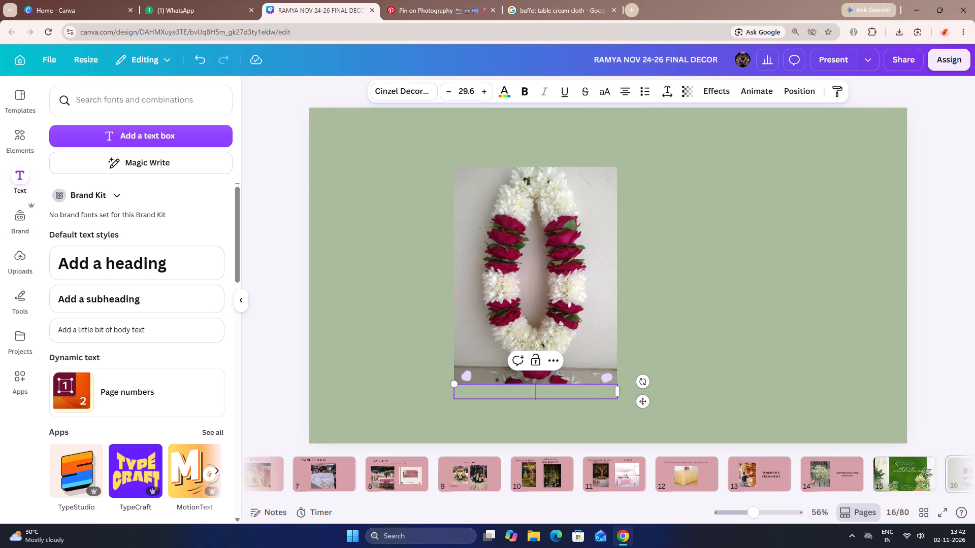
type("god")
key("space")
type("garlan")
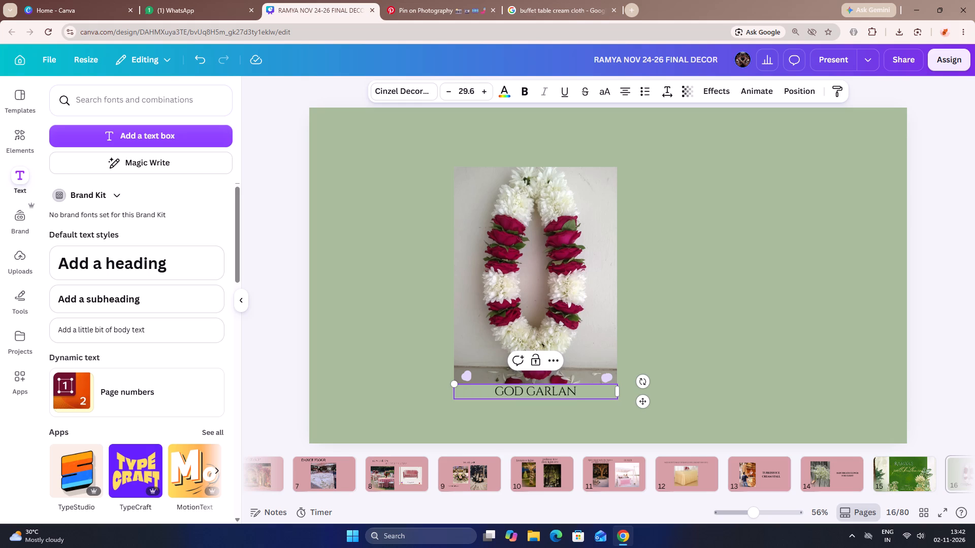
key("d")
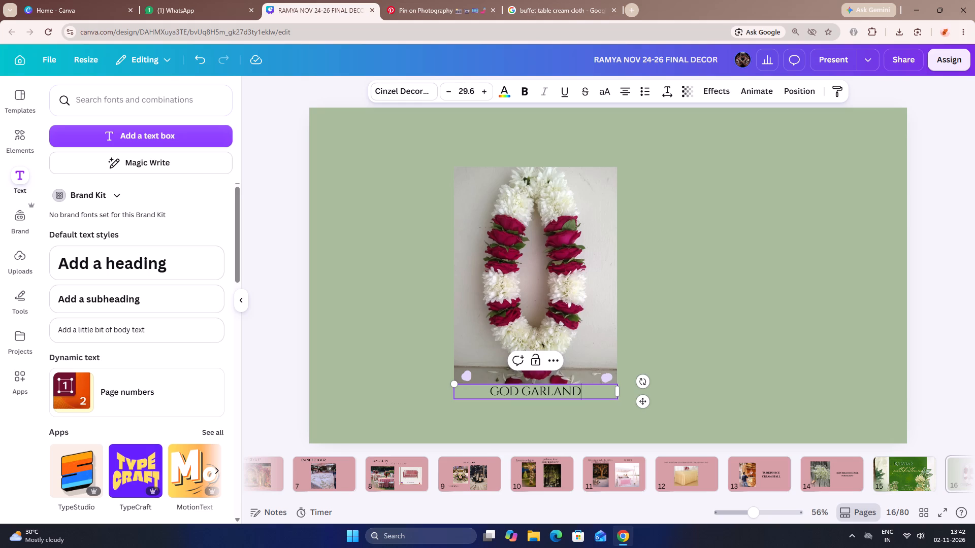
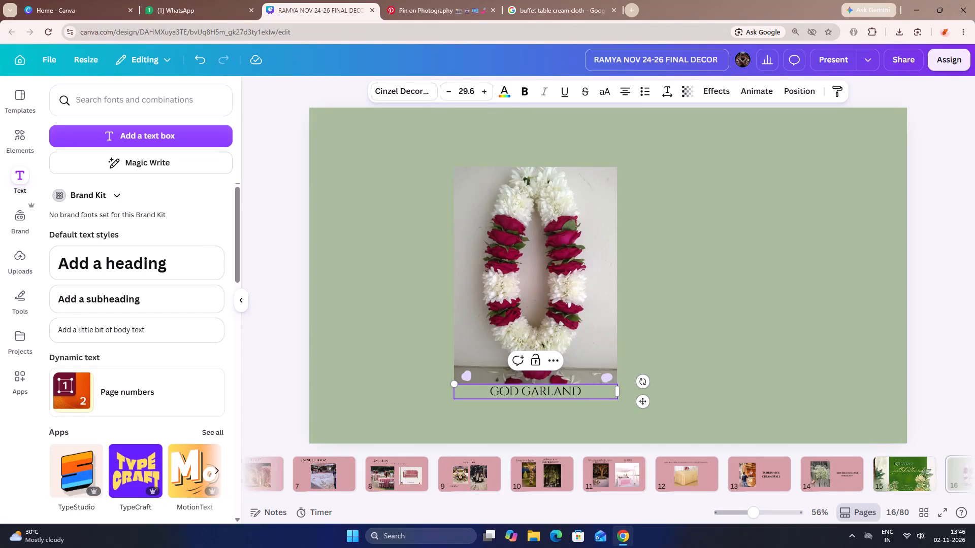
Move the GOD GARLAND label into the empty area to the right of the garland photo and make it bold.
left_click(523, 89)
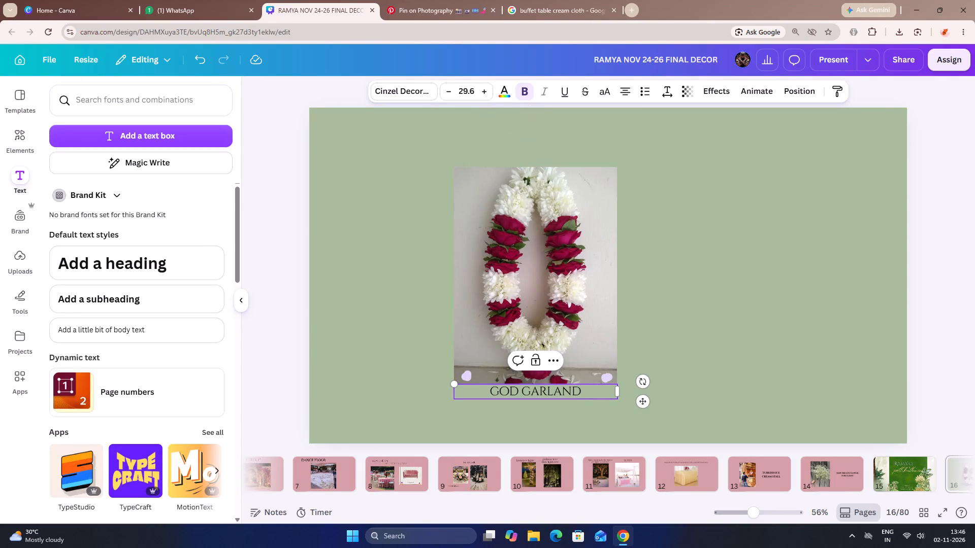
left_click(550, 397)
left_click(724, 369)
left_click_drag(570, 398, 771, 309)
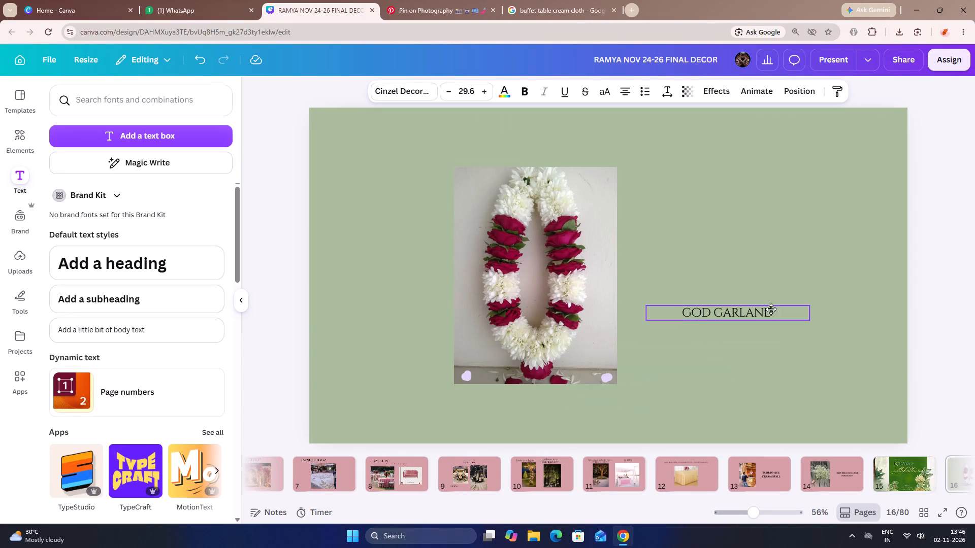
left_click_drag(771, 309, 771, 308)
left_click(525, 89)
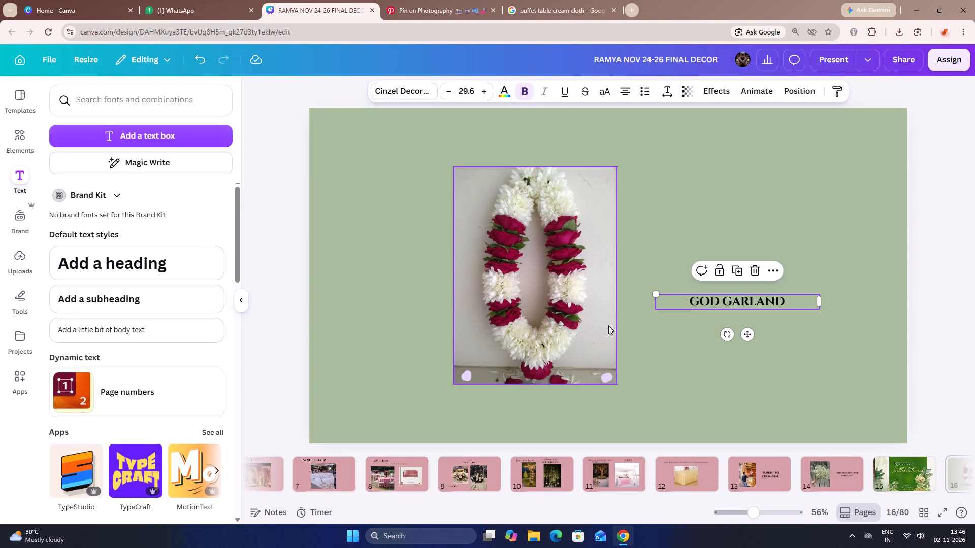
left_click(608, 325)
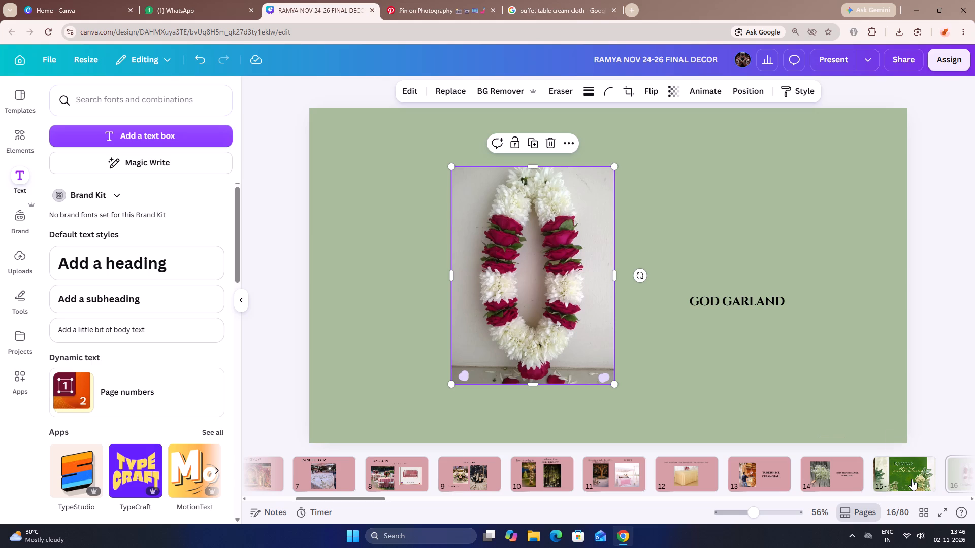
Open page 14, the baby breath flower page, to examine its text layout.
left_click(842, 493)
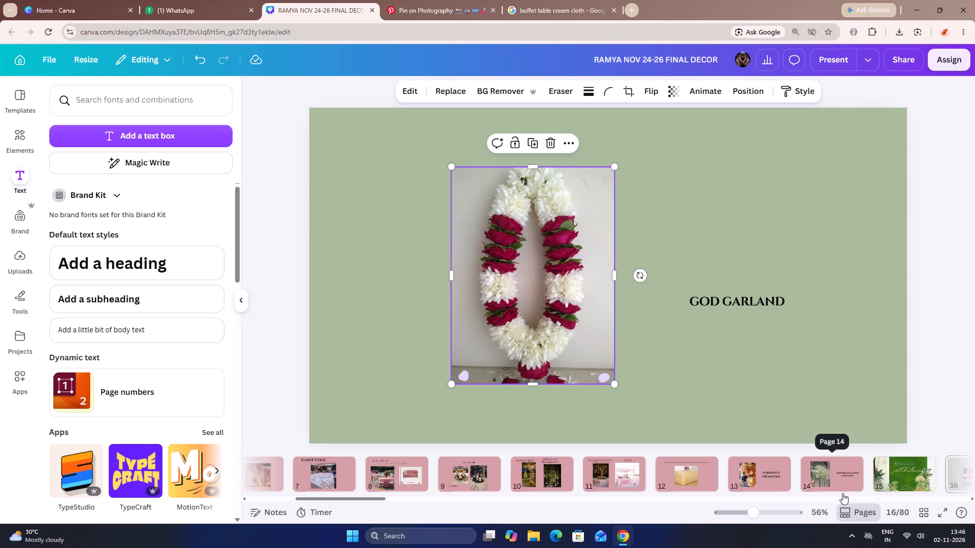
left_click(848, 477)
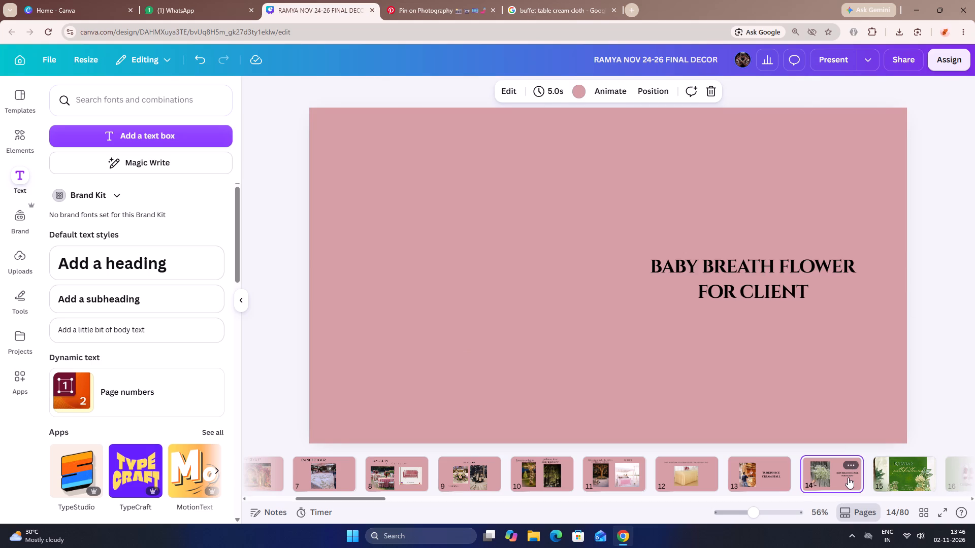
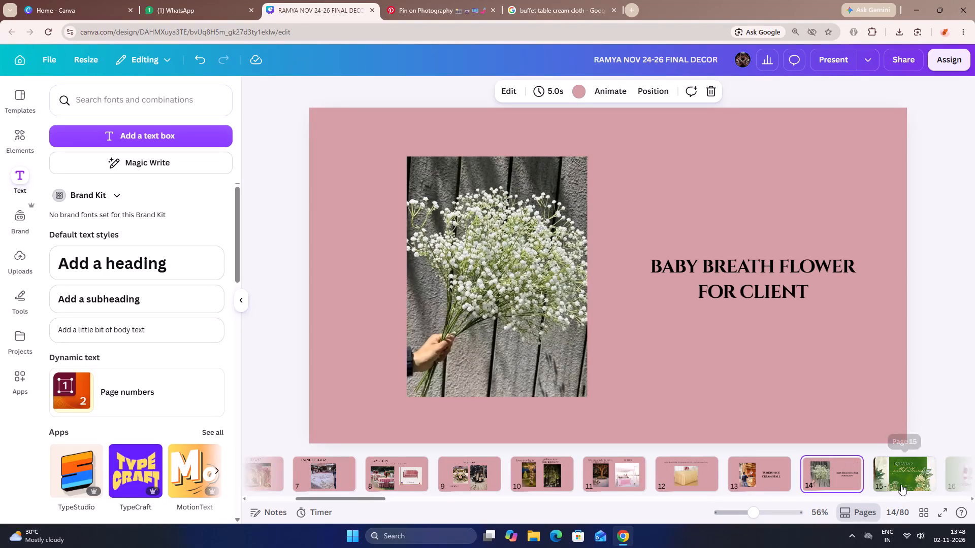
Move the GOD GARLAND page to the end of the pellikuthuru section, directly before the WEDDING cover page.
left_click(919, 475)
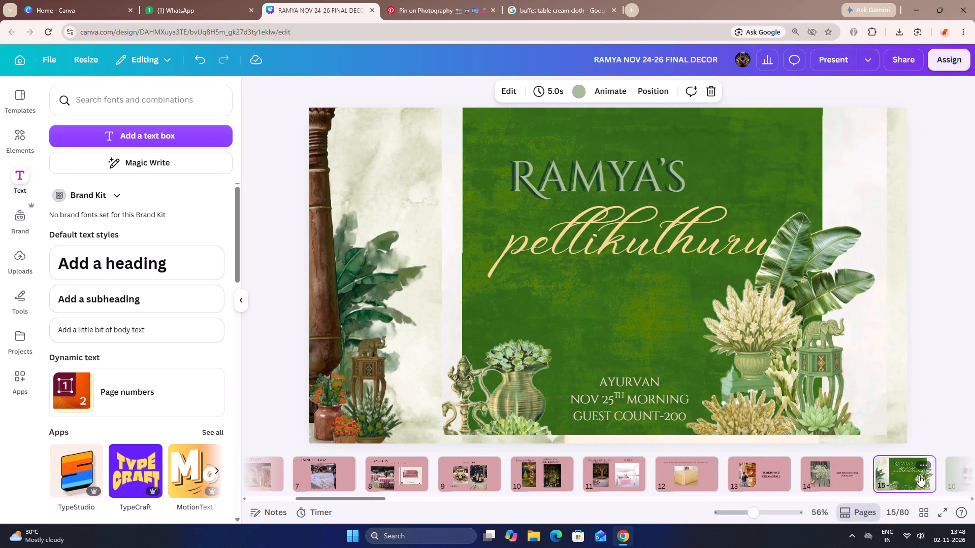
key("Right")
key("Right")
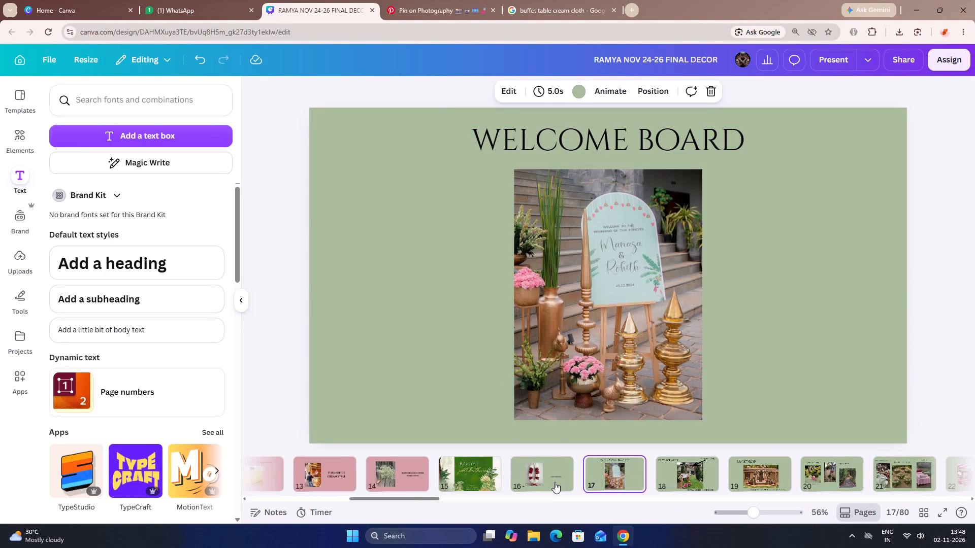
left_click_drag(555, 482, 917, 491)
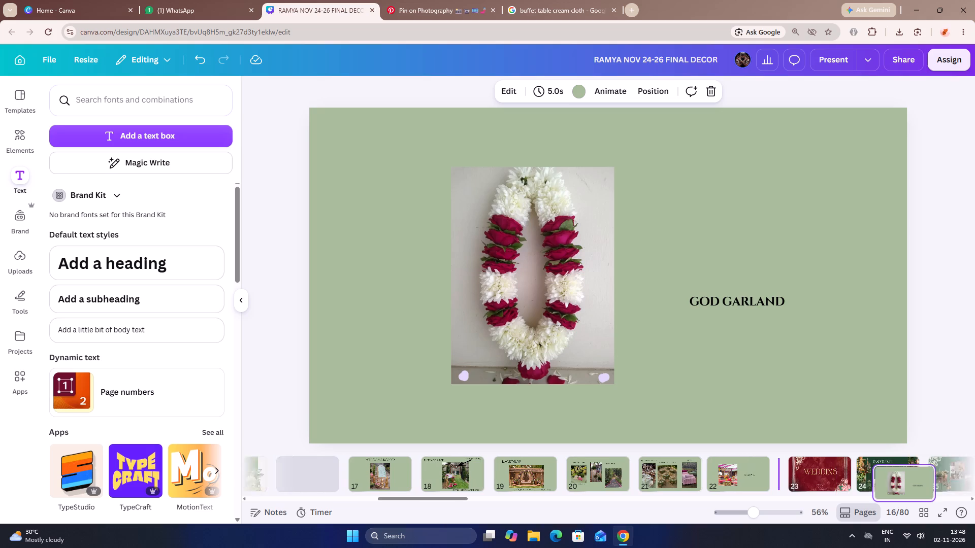
left_click_drag(917, 491, 754, 485)
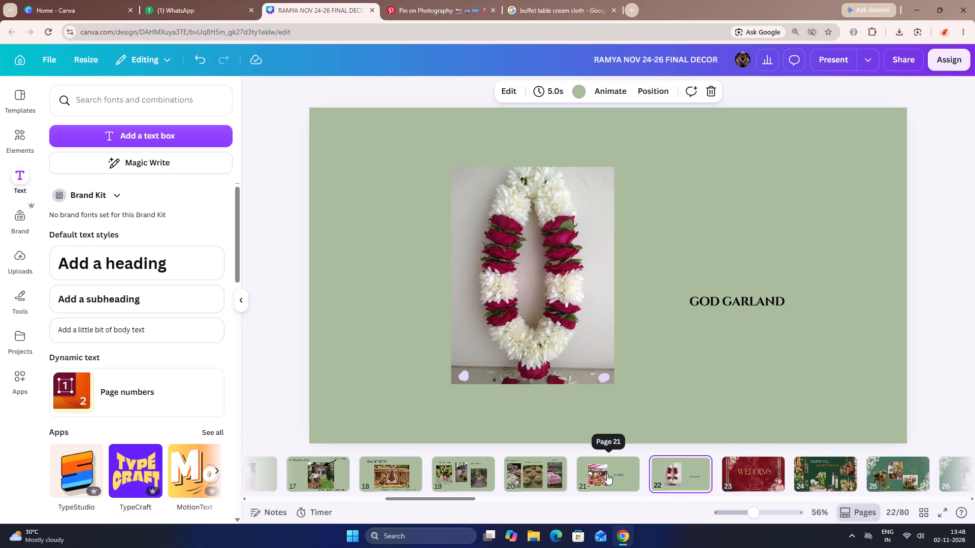
On page 19, delete the table decor photo, the 8 CENTER PIECES caption and the TABLE DECOR heading.
left_click(607, 473)
left_click(558, 475)
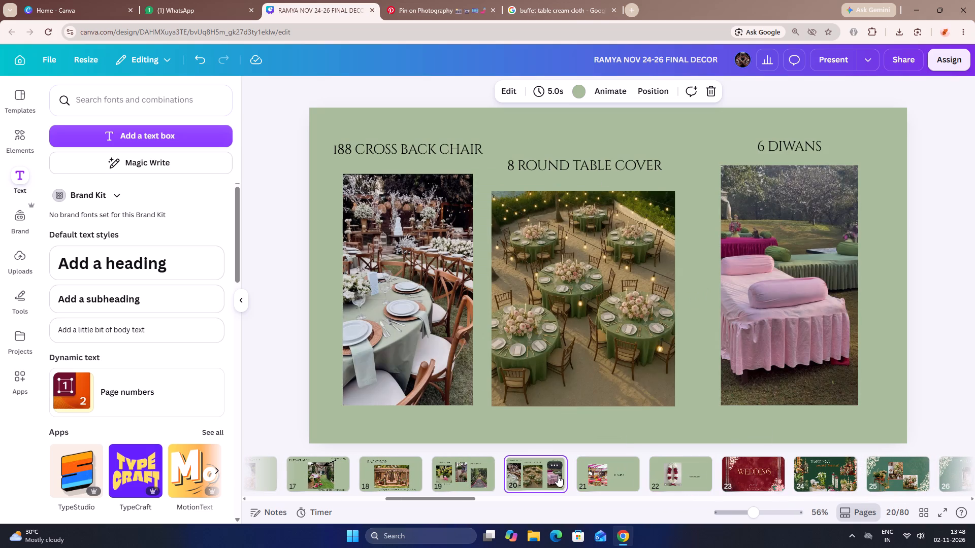
left_click(470, 479)
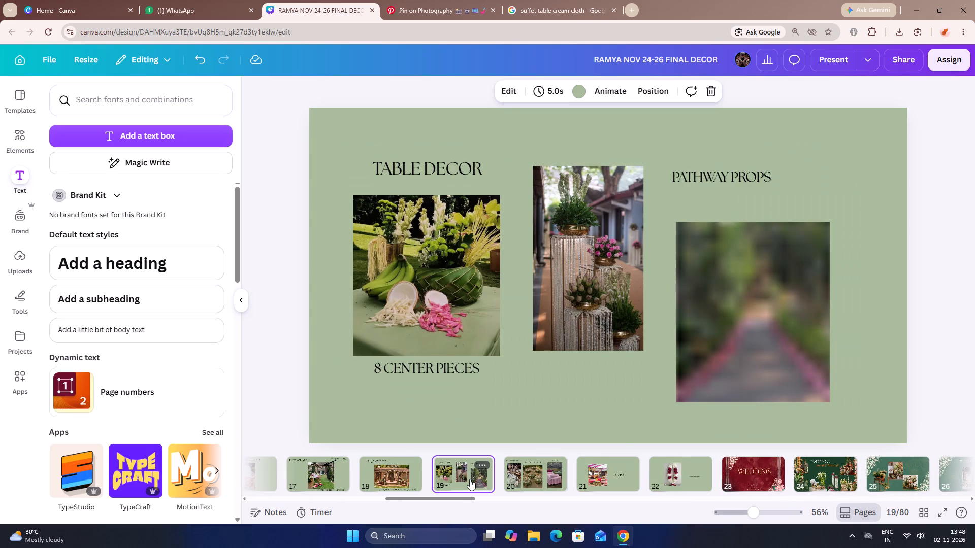
left_click(469, 276)
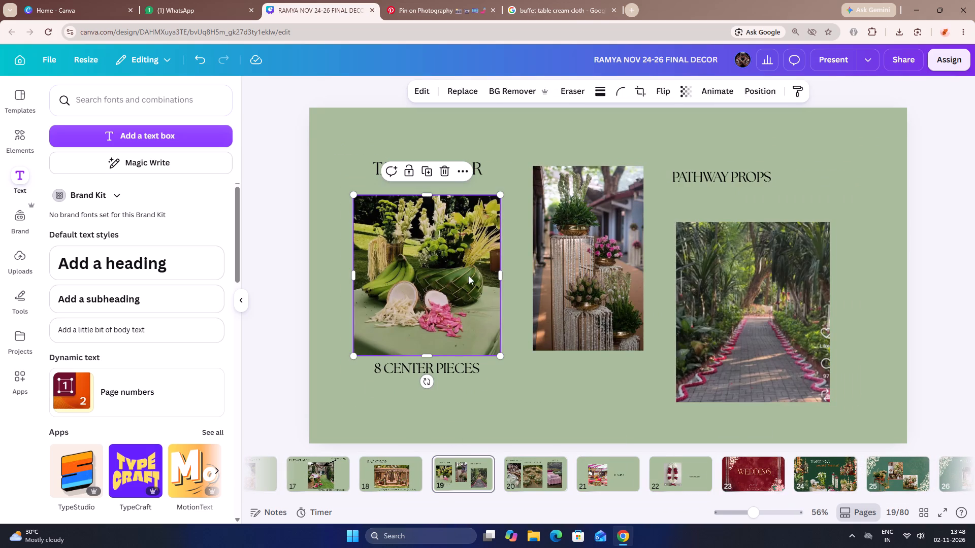
key("BackSpace")
left_click(437, 372)
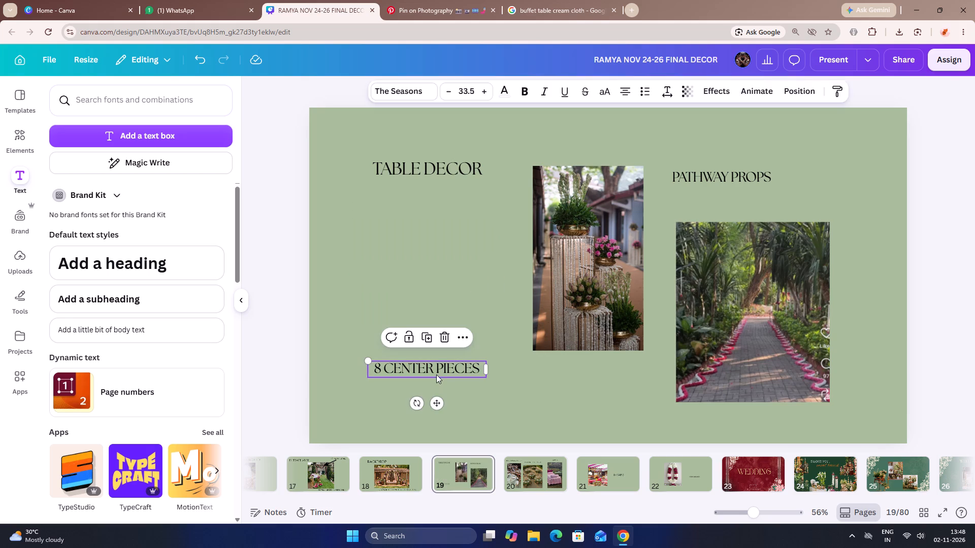
key("BackSpace")
left_click(484, 168)
key("BackSpace")
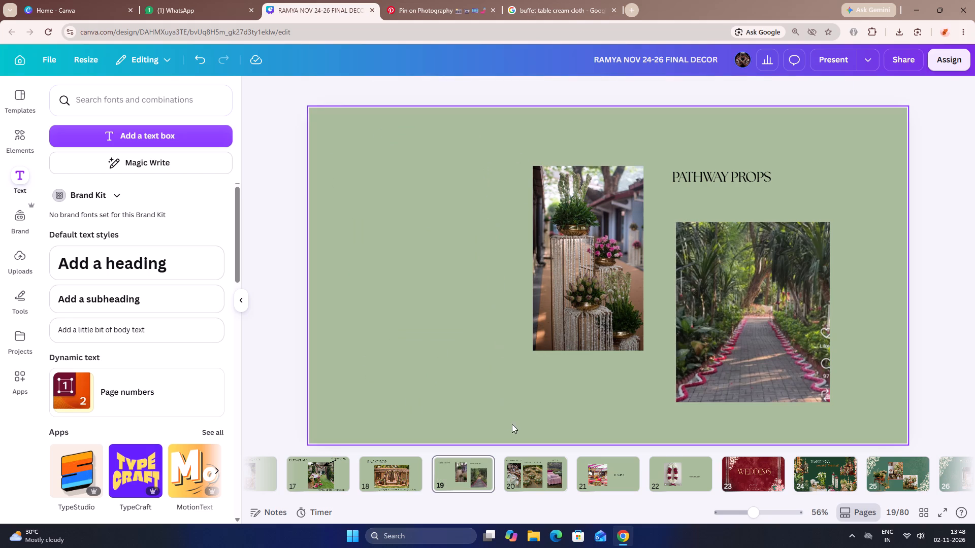
Bring the two pathway photos side by side near the page's middle and place the PATHWAY PROPS heading above them.
left_click_drag(576, 317, 483, 328)
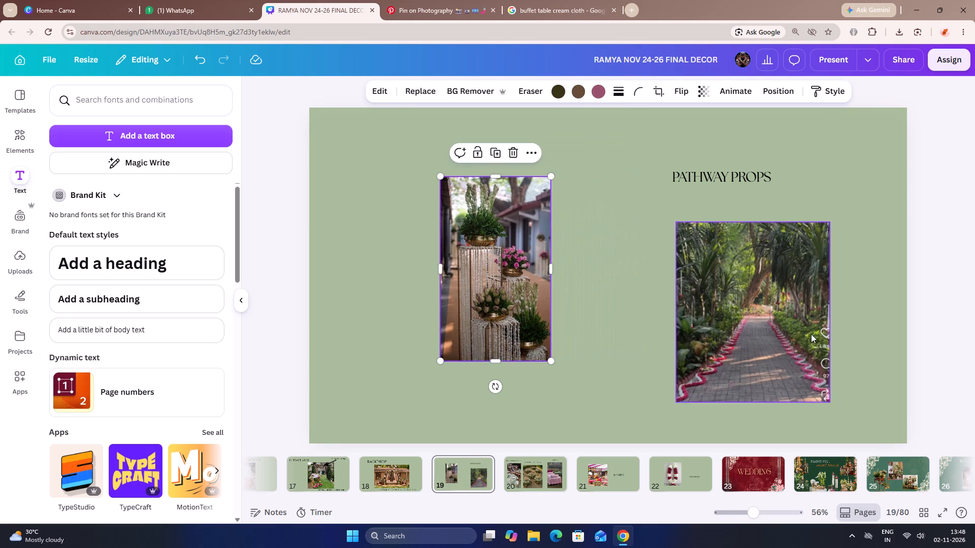
left_click_drag(811, 334, 758, 318)
left_click_drag(764, 173, 580, 143)
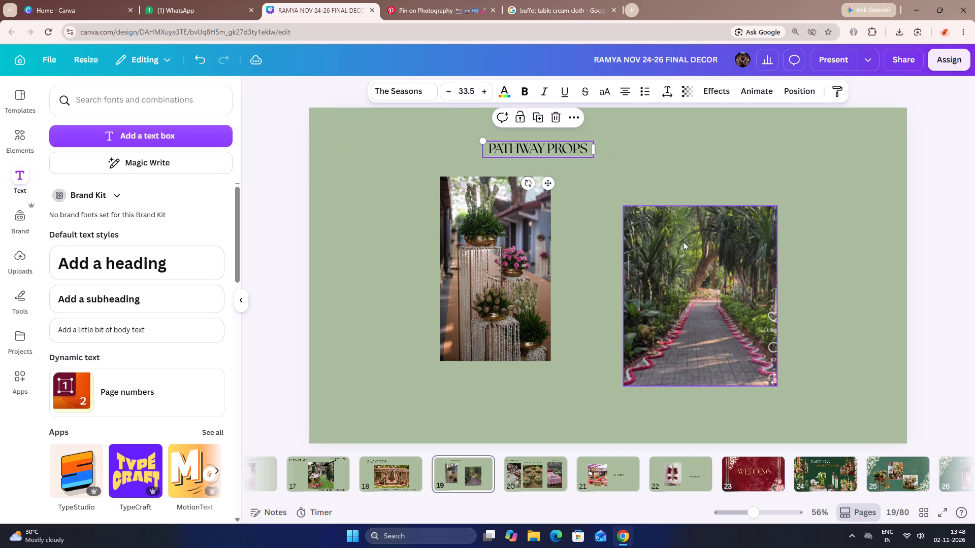
left_click_drag(739, 330, 708, 312)
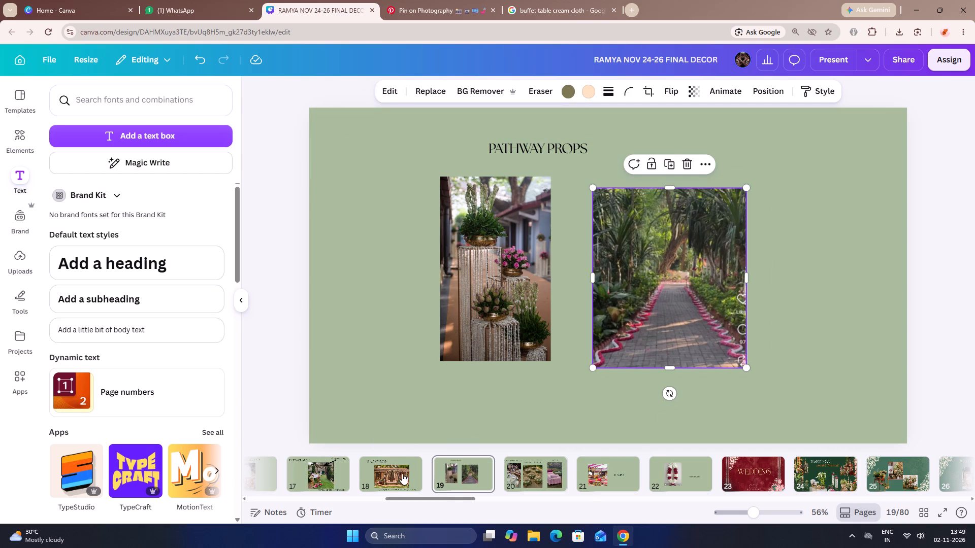
Duplicate the backdrop page's FLOWER -LIGHT PINK, WHITE, GREEN- AND PURPLE note and transfer the copy to the ENTRACE ARCH page.
left_click(384, 472)
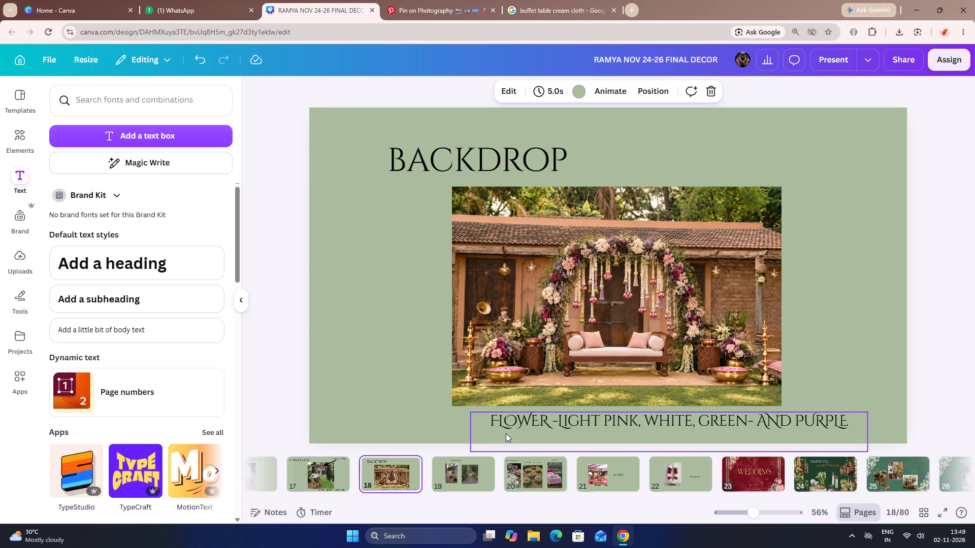
left_click(354, 482)
left_click(337, 463)
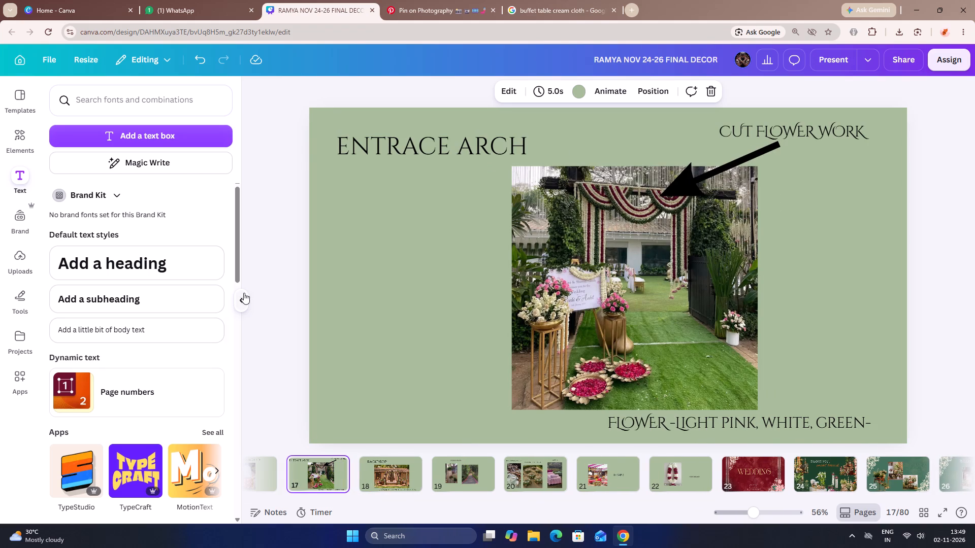
left_click(243, 291)
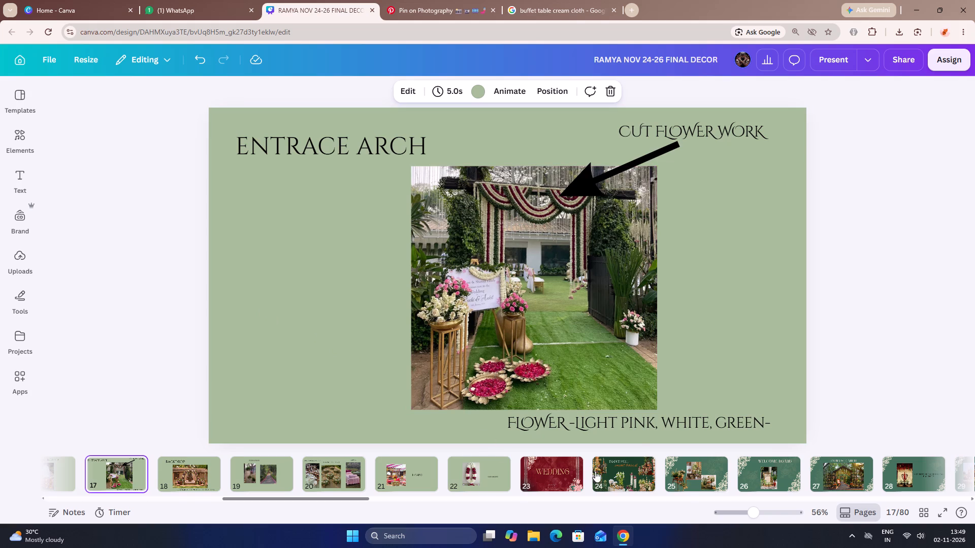
left_click(197, 477)
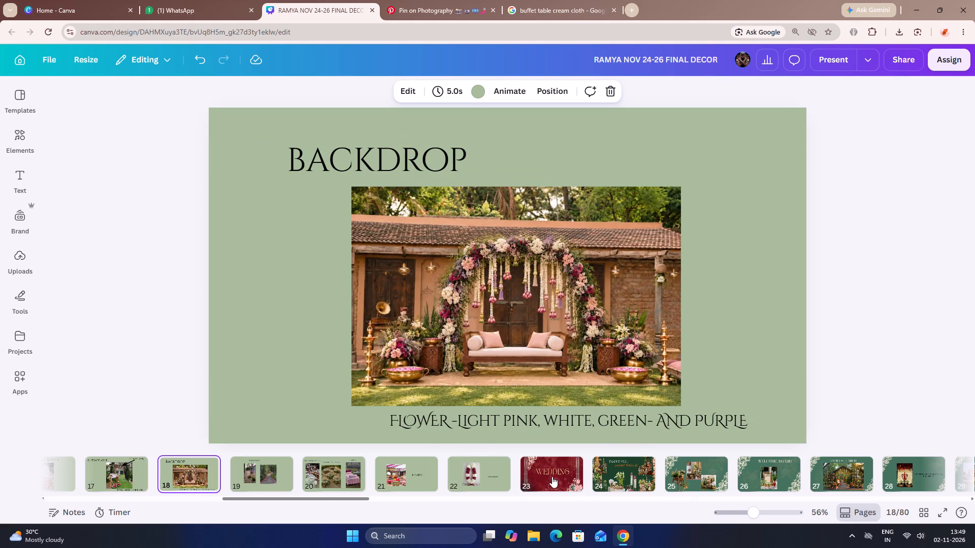
left_click(637, 426)
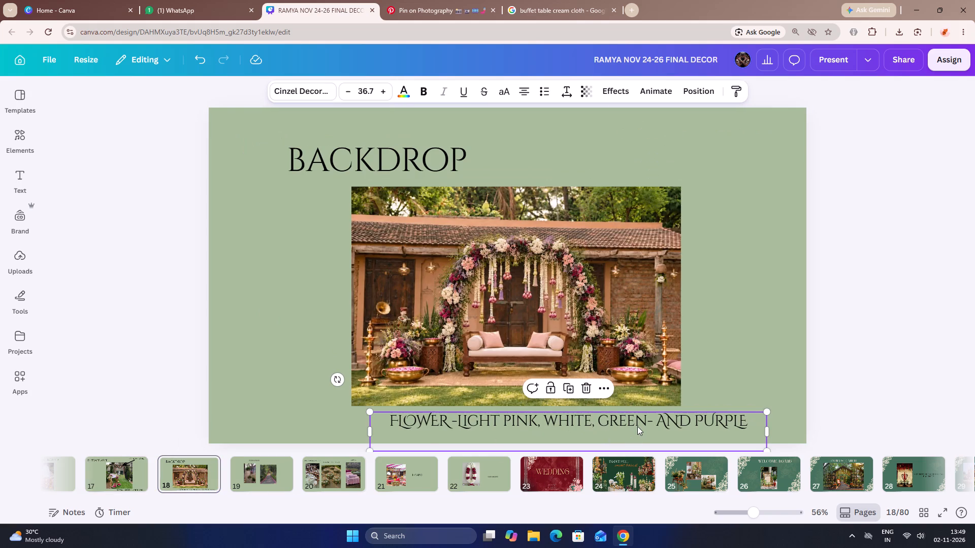
left_click(568, 392)
left_click_drag(563, 422, 559, 423)
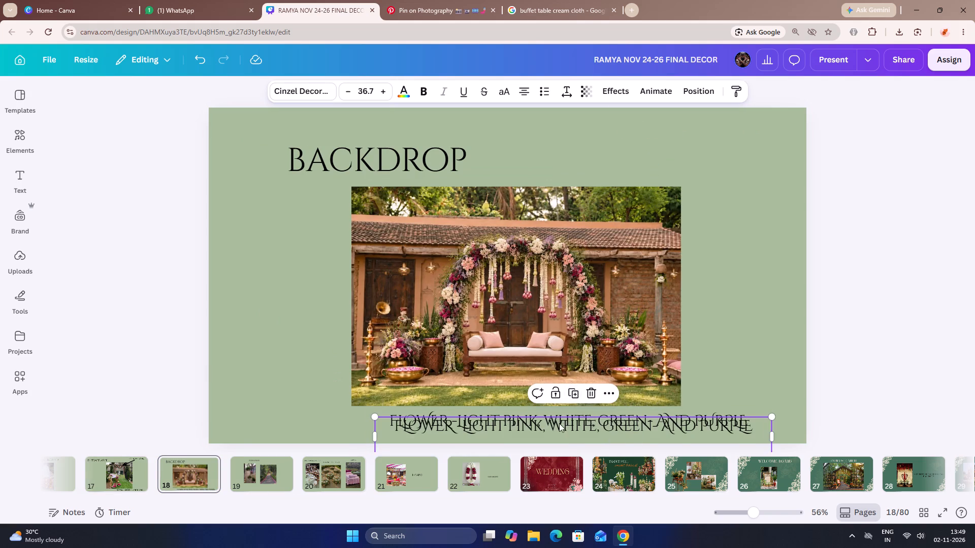
left_click_drag(559, 423, 77, 491)
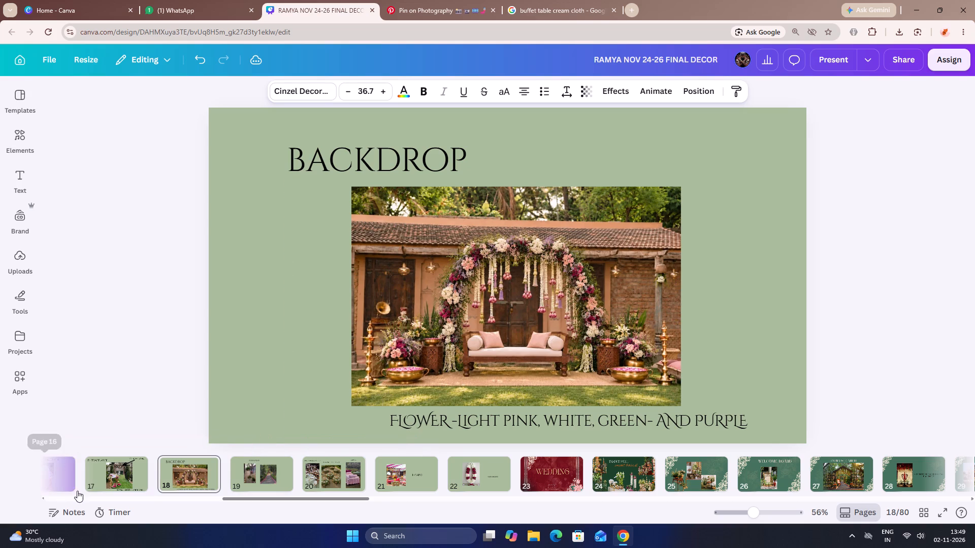
left_click_drag(77, 491, 121, 475)
left_click_drag(549, 437, 531, 355)
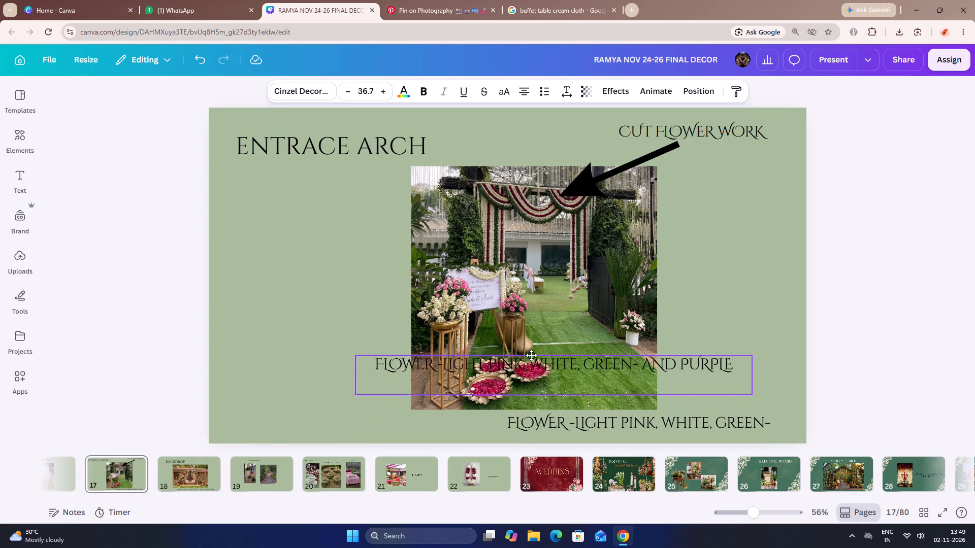
left_click_drag(531, 355, 532, 352)
Delete the entrance arch page's old flower note without purple and place the copied note below the photo.
left_click(611, 425)
key("BackSpace")
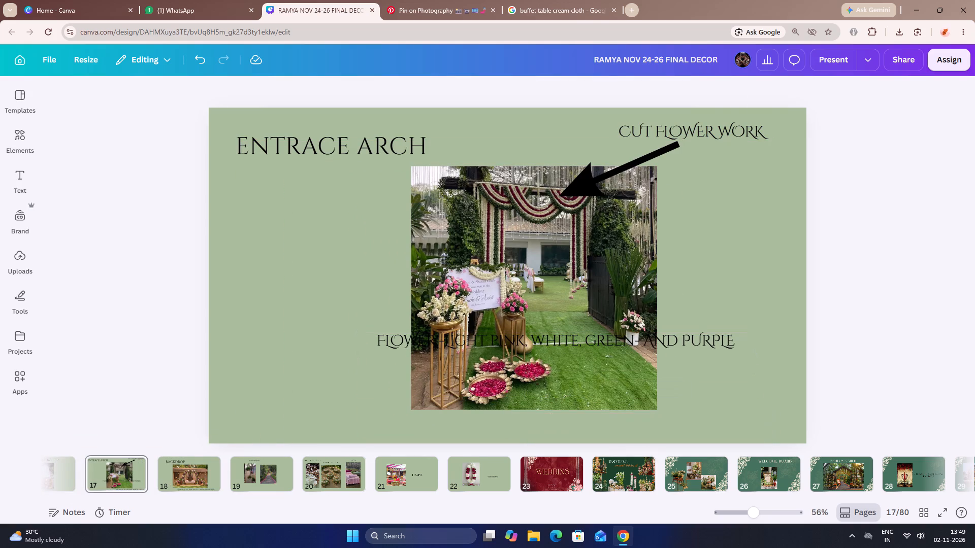
left_click_drag(604, 339, 605, 427)
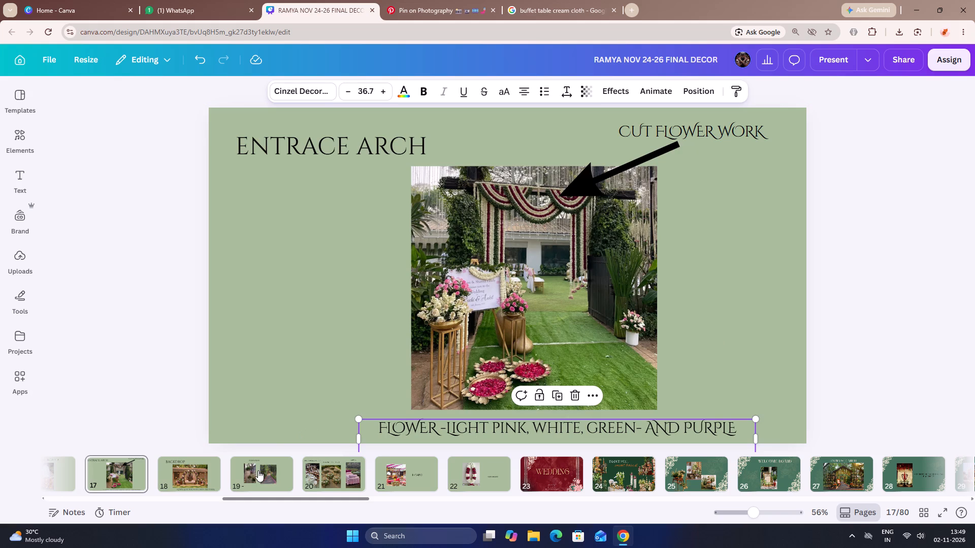
Open page 19, the PATHWAY PROPS page.
left_click(257, 473)
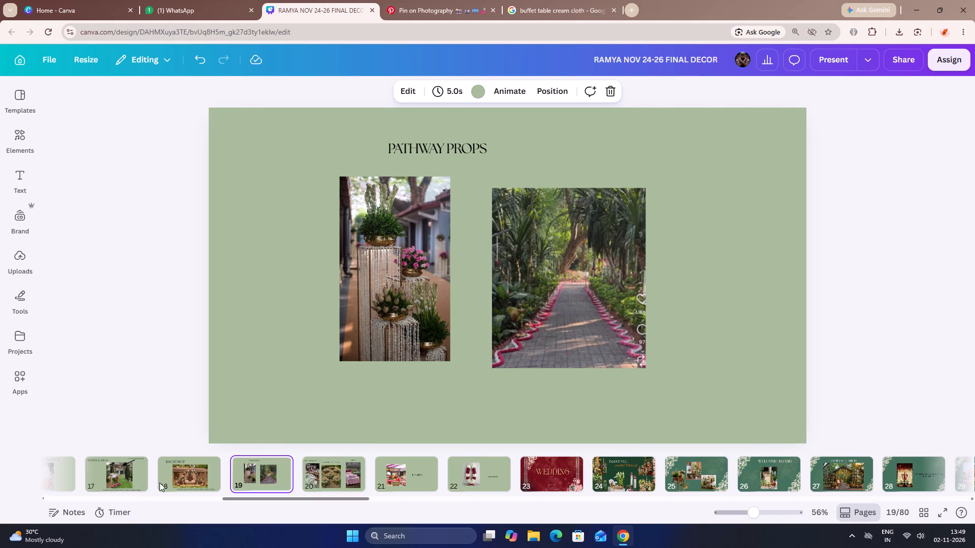
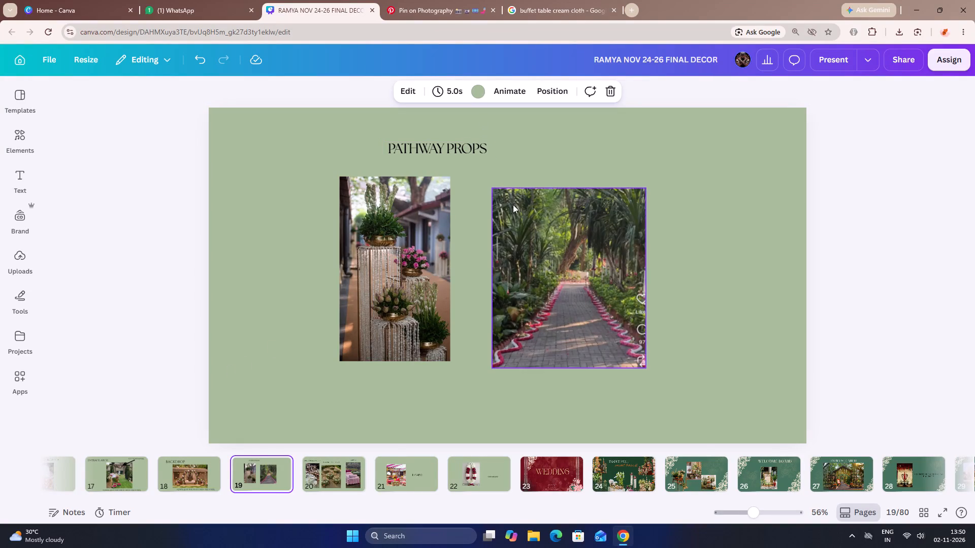
Review the green pellikuthuru pages 15 to 20, from the cover to the chair, table cover and diwan page, checking photos, headings and flower notes.
left_click(191, 481)
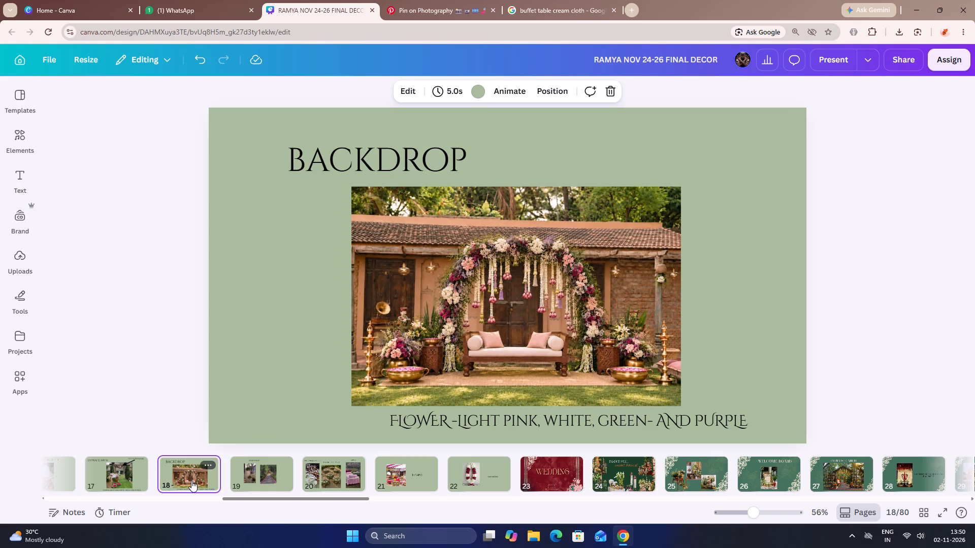
left_click(121, 469)
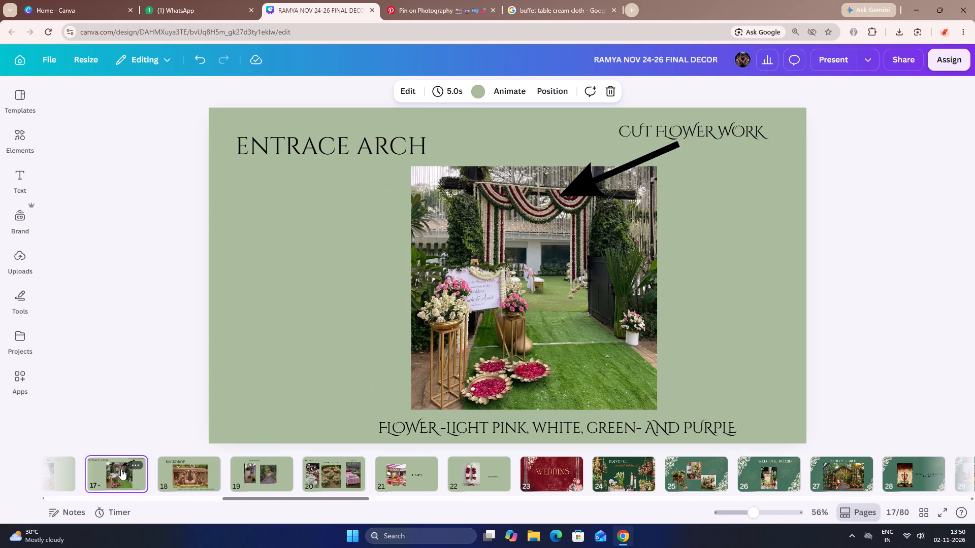
key("Left")
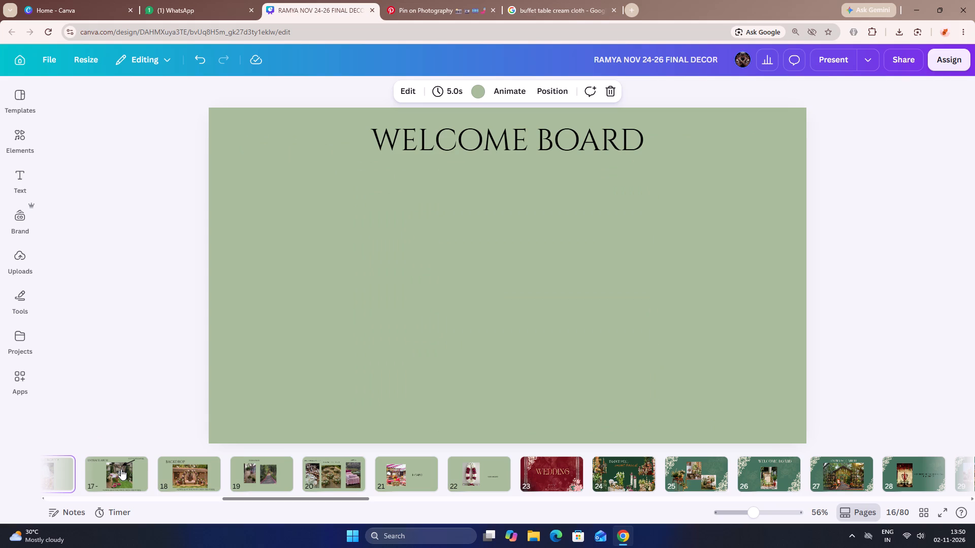
key("Right")
key("Right")
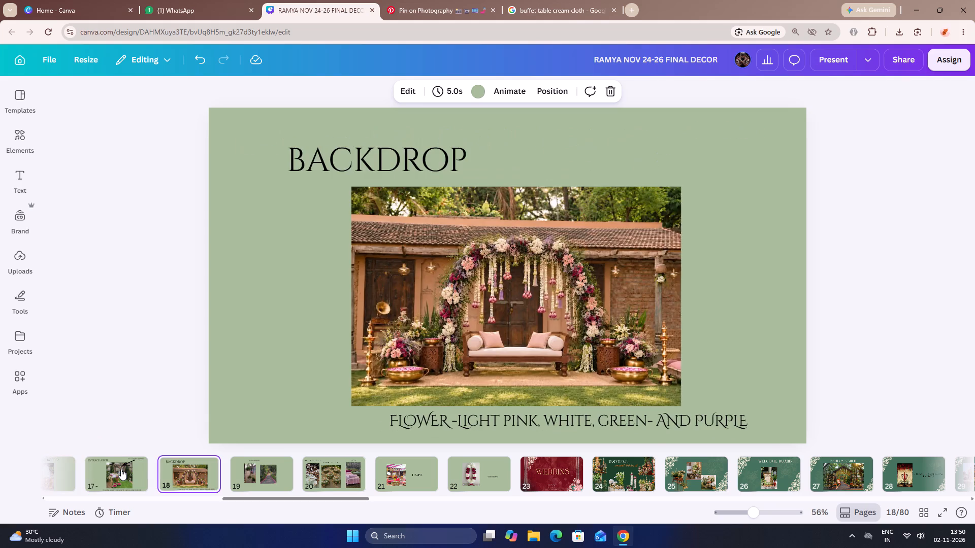
key("Right")
key("Right")
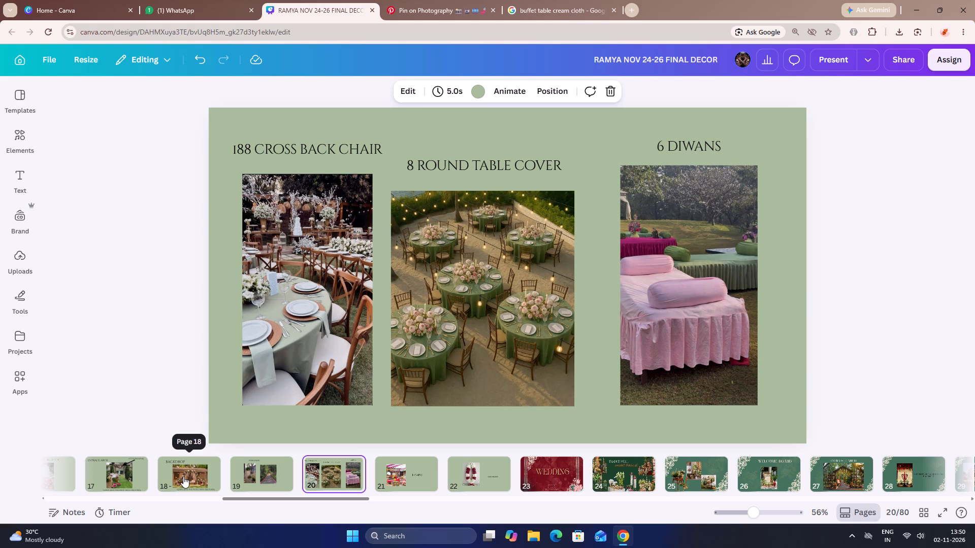
left_click(210, 476)
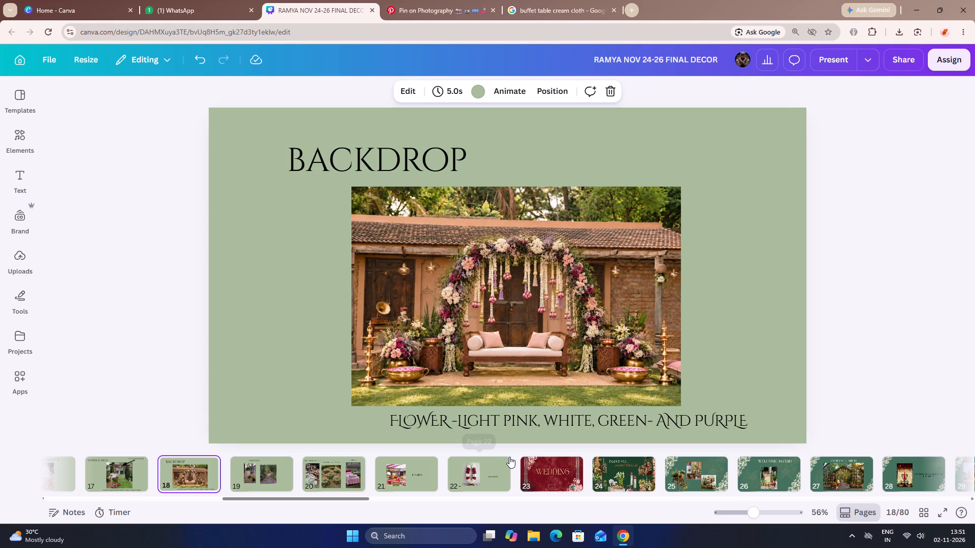
left_click(104, 481)
key("Left")
key("Left")
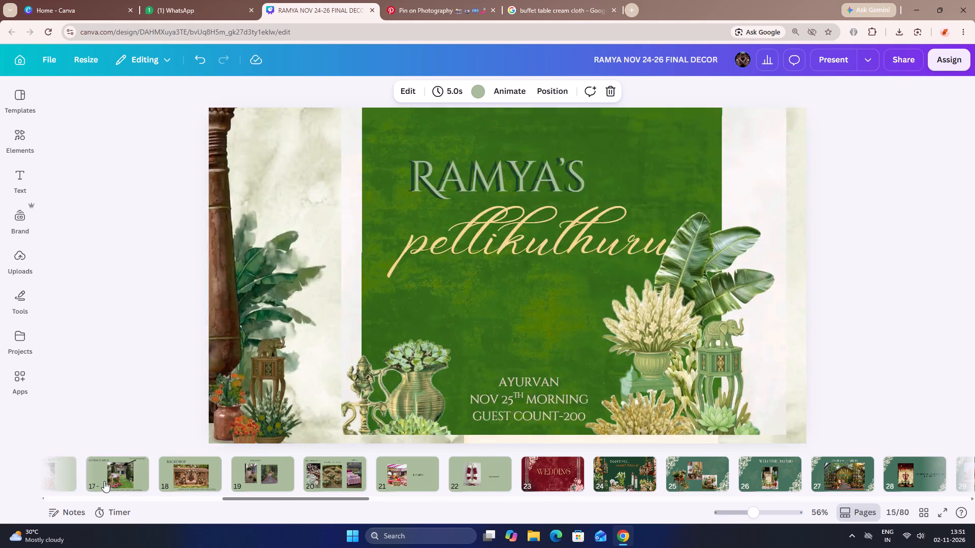
key("Left")
key("Right")
key("Right")
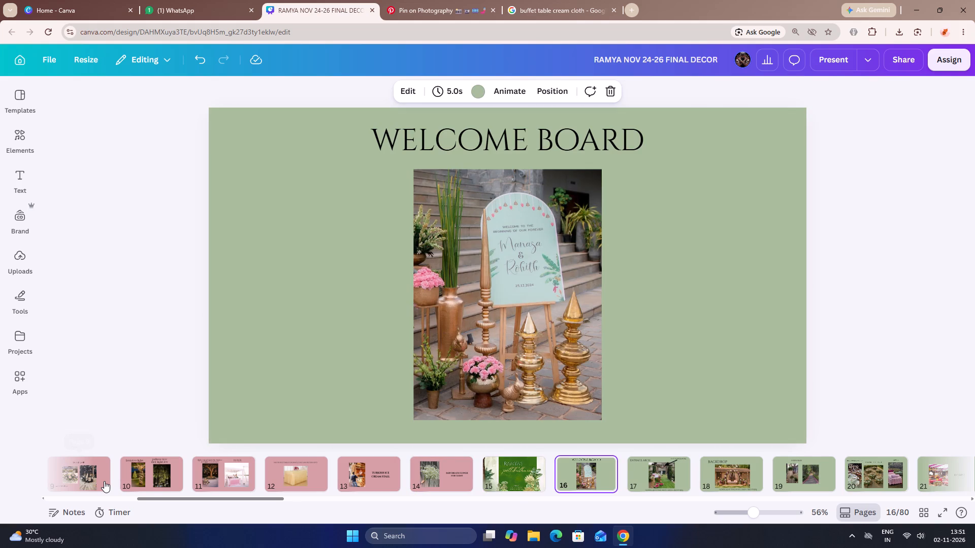
key("Left")
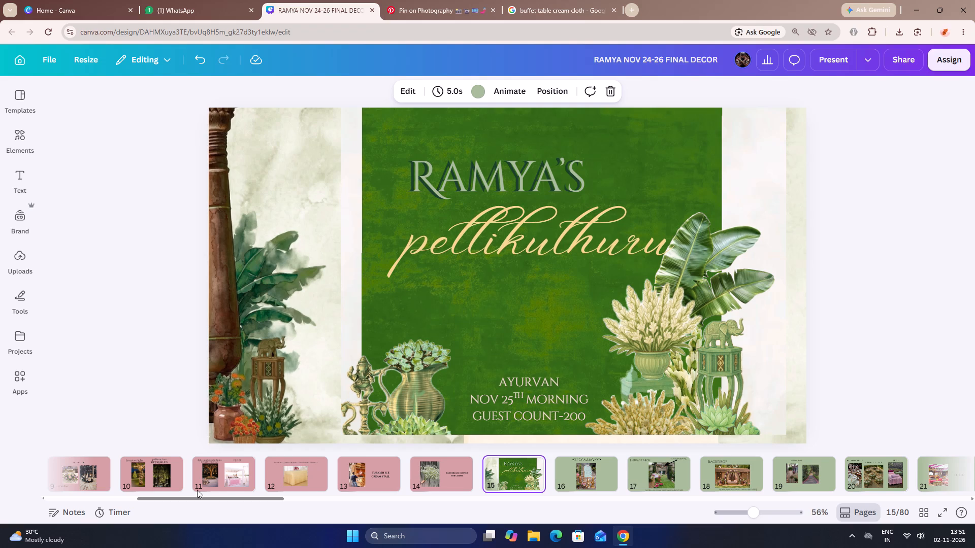
left_click(866, 481)
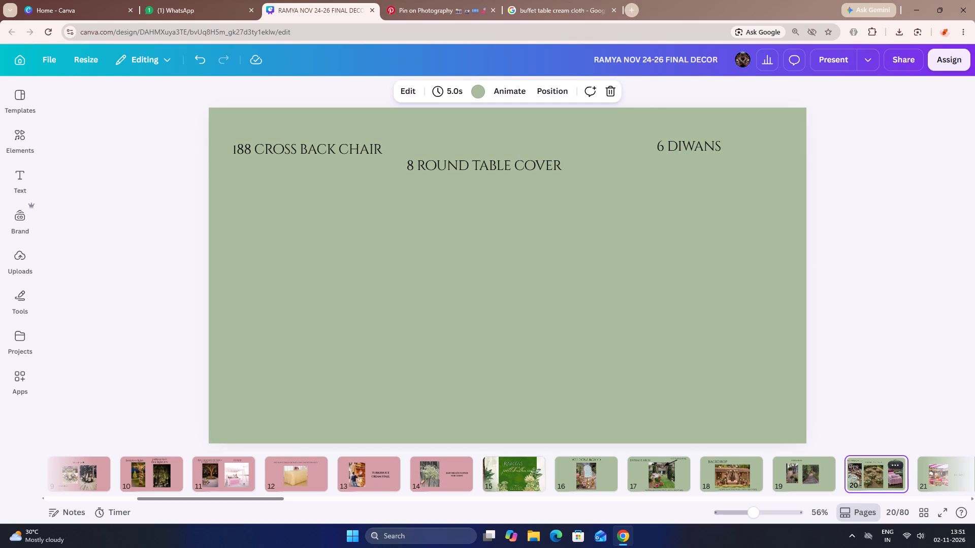